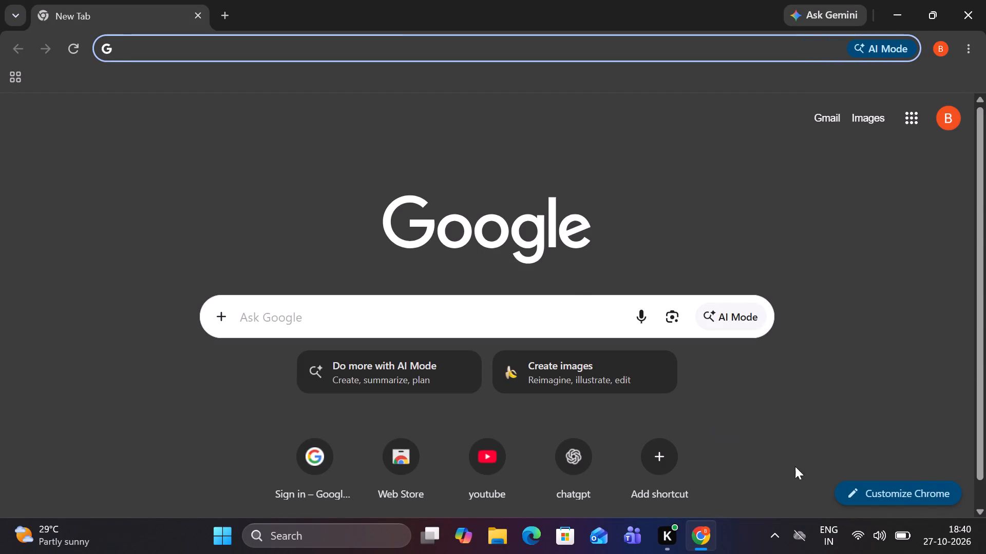
Open the Word document Banking_Transaction_Security_Consistency_Case_Study_with_Diagram from the Downloads folder in File Explorer.
left_click(490, 531)
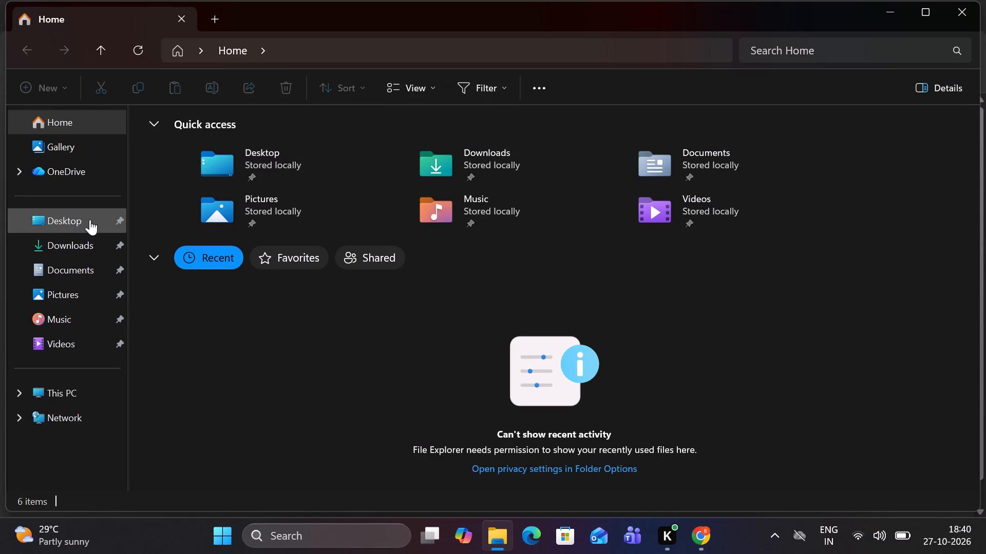
left_click(78, 242)
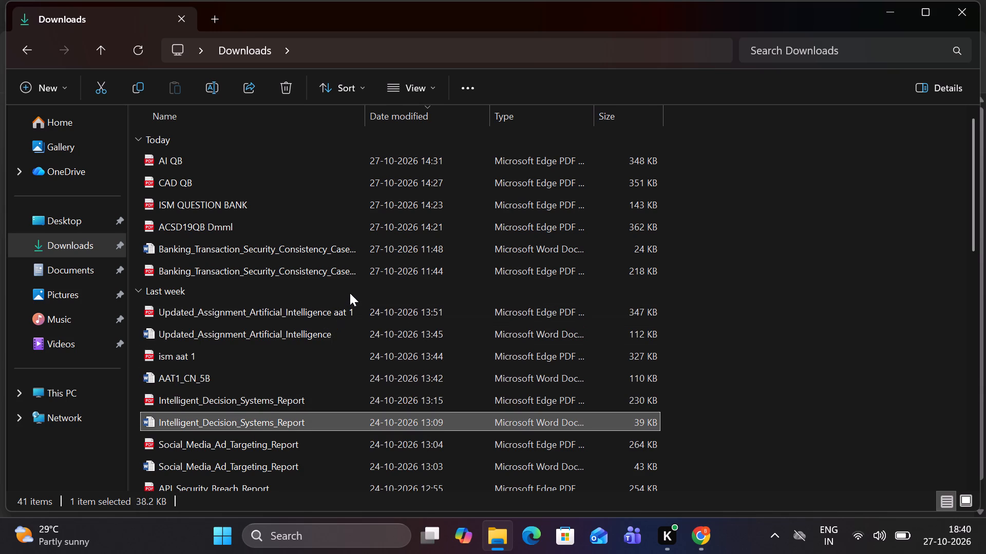
left_click(281, 242)
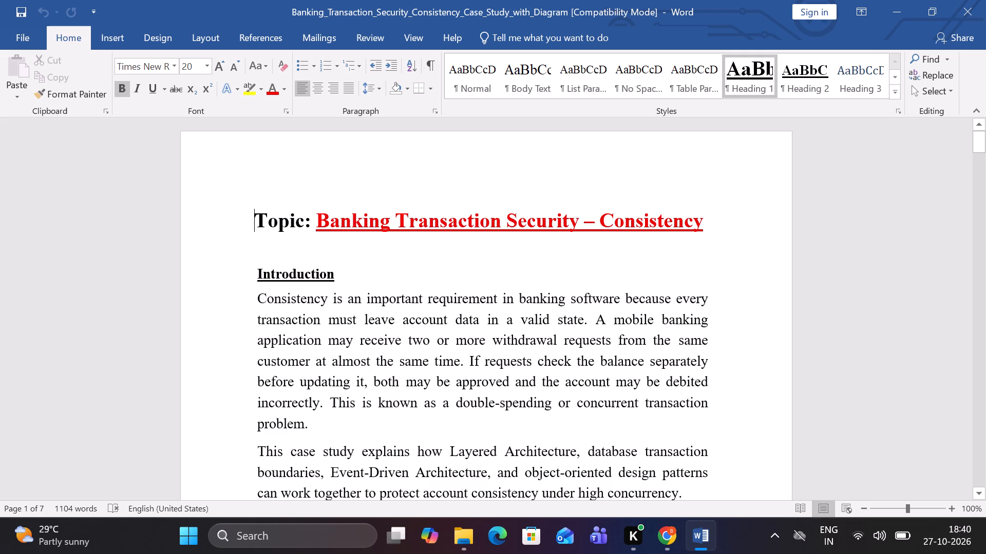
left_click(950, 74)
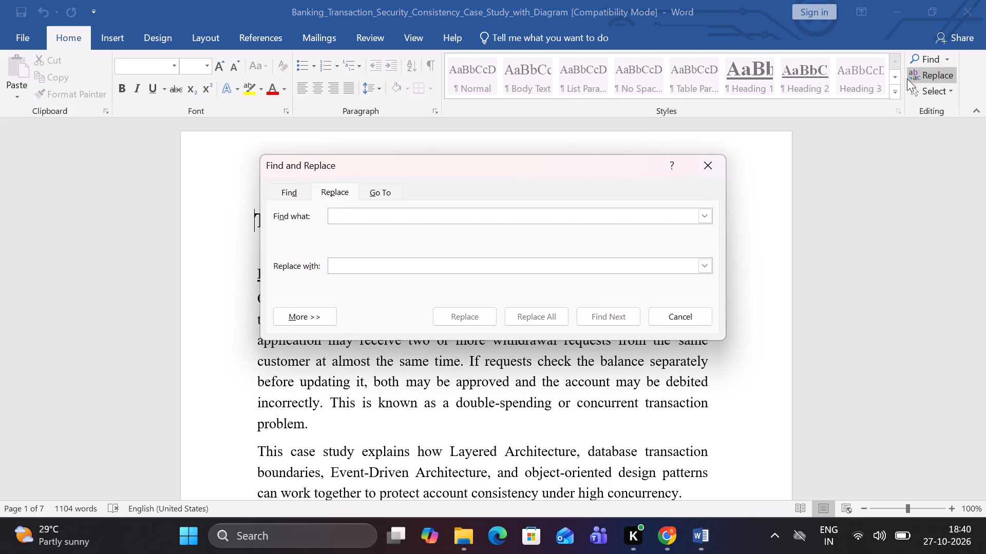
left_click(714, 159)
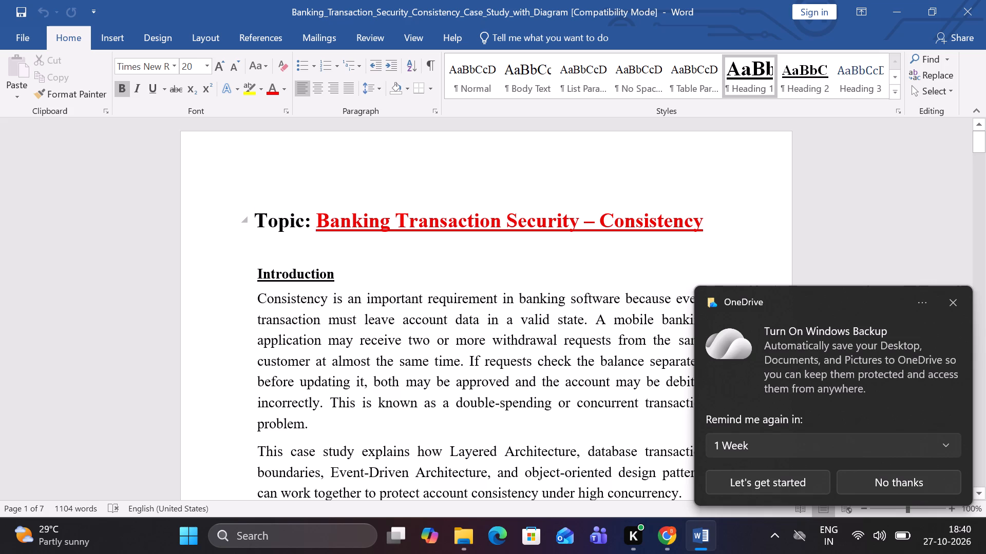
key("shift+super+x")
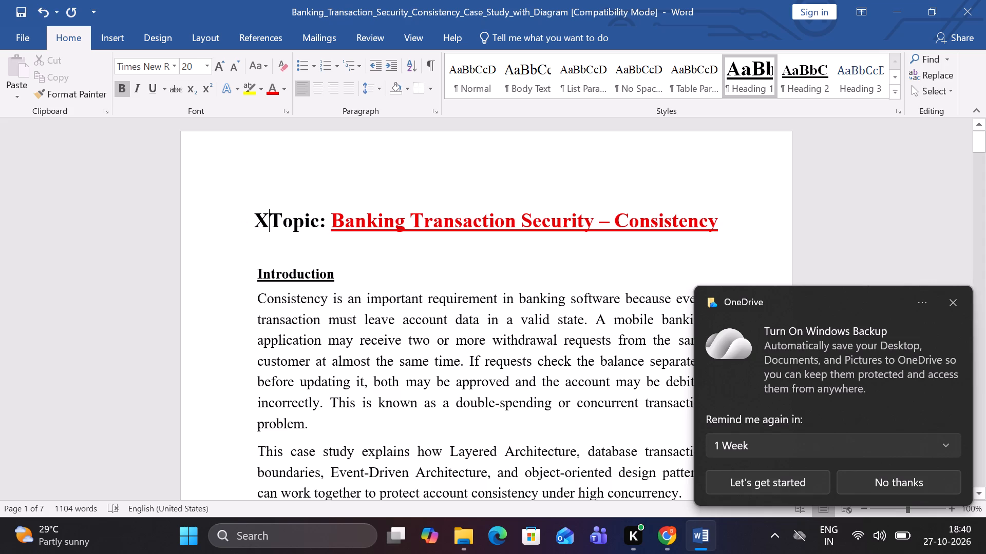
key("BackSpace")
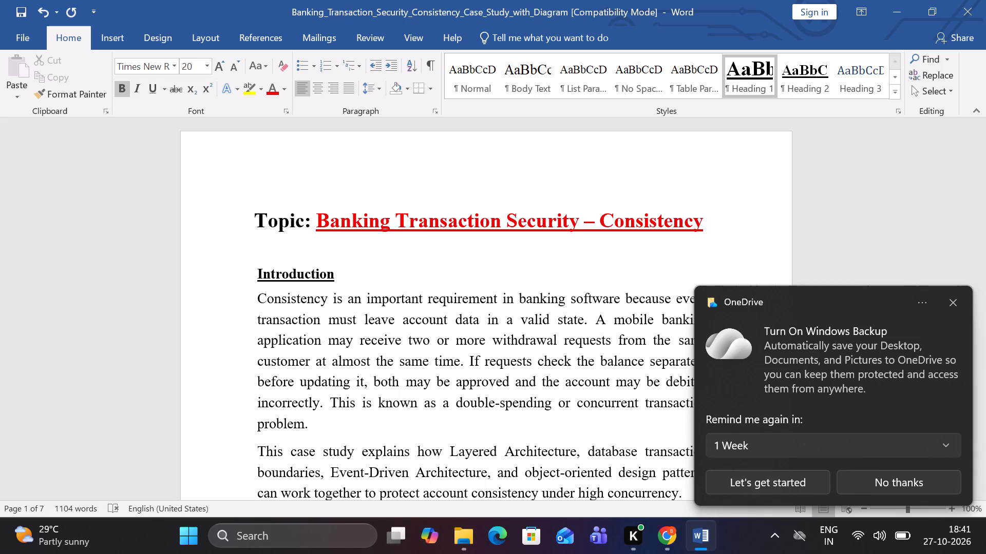
Capture a rectangular screenshot of the OneDrive "Turn On Windows Backup" notification.
key("shift+super+s")
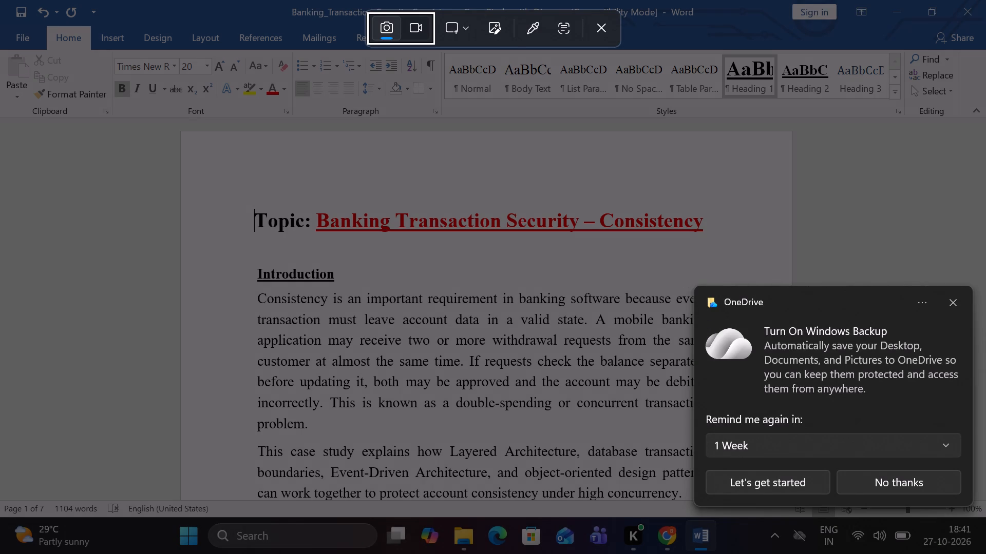
left_click(678, 253)
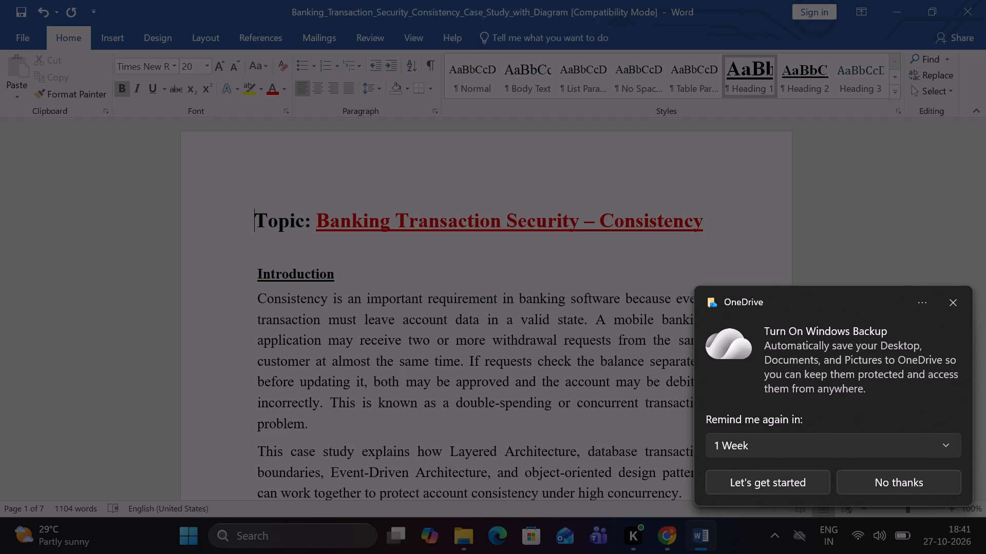
left_click_drag(678, 253, 891, 464)
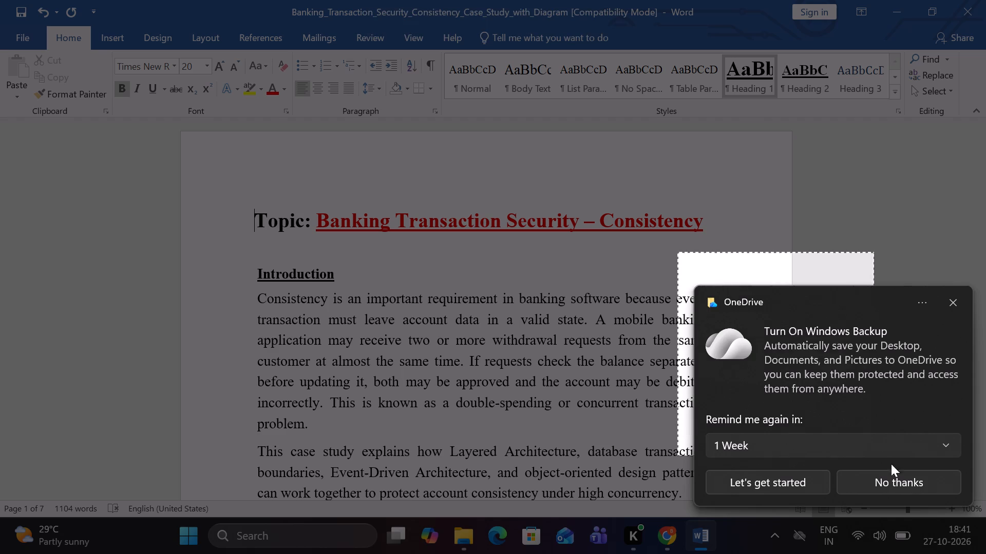
left_click_drag(891, 464, 985, 517)
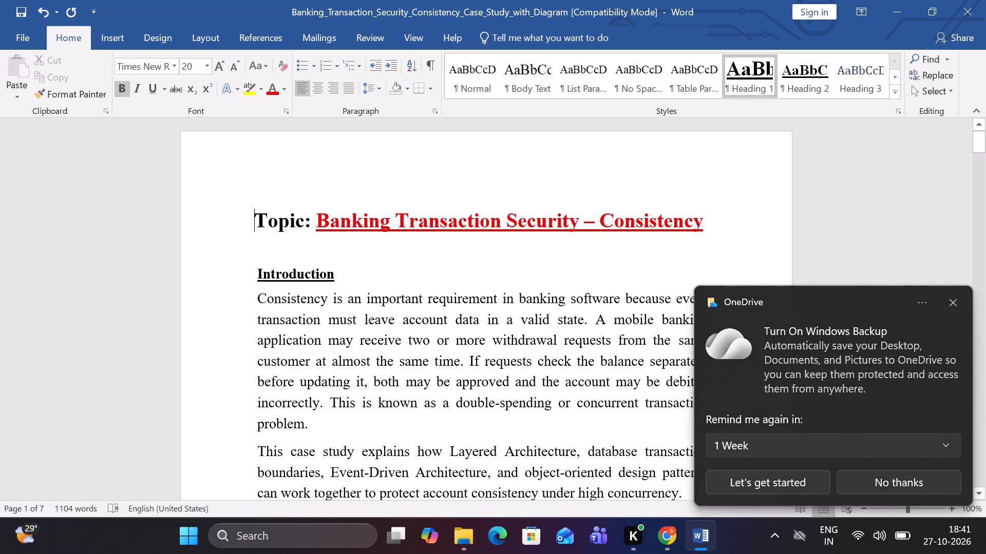
left_click(952, 299)
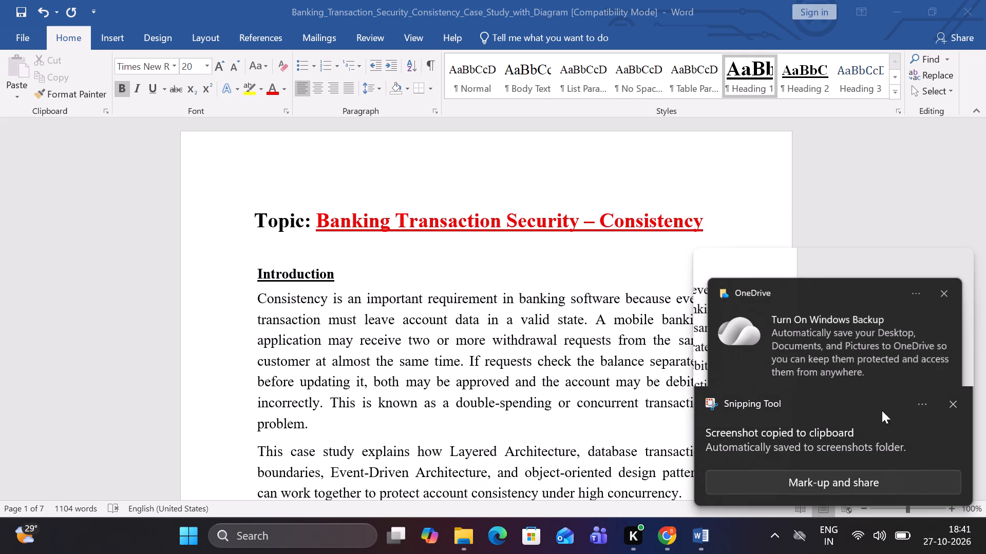
left_click(944, 293)
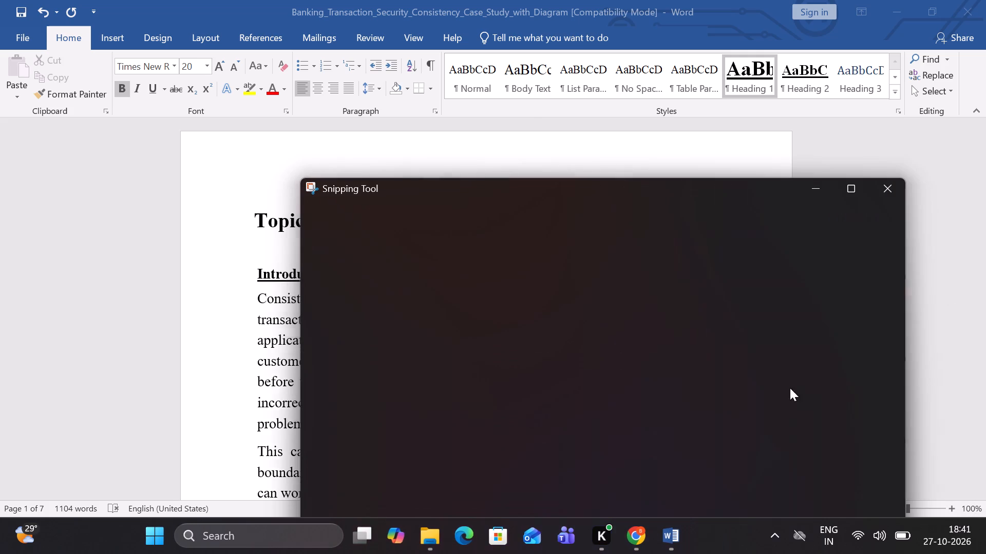
left_click(887, 176)
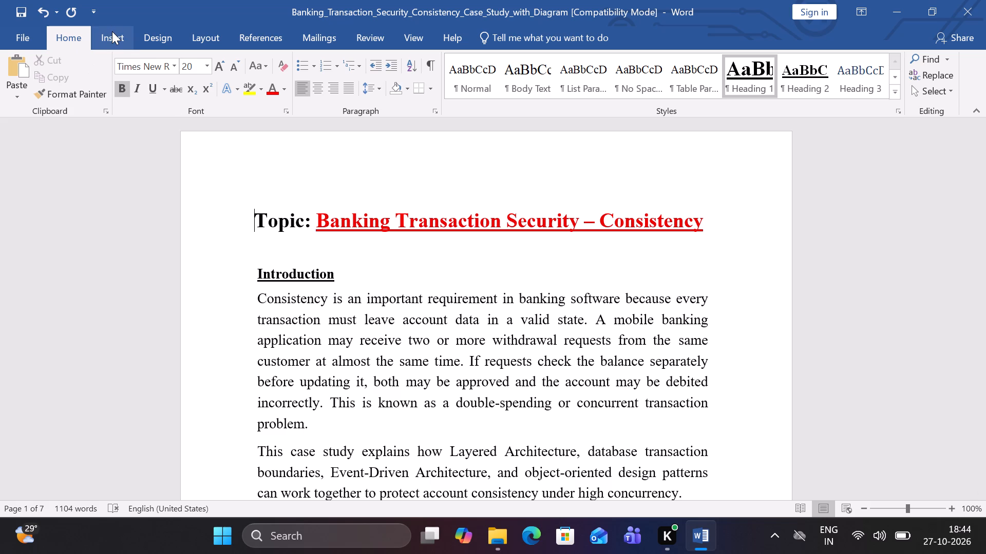
Insert a blank page before the "Topic: Banking Transaction Security – Consistency" title.
left_click(112, 31)
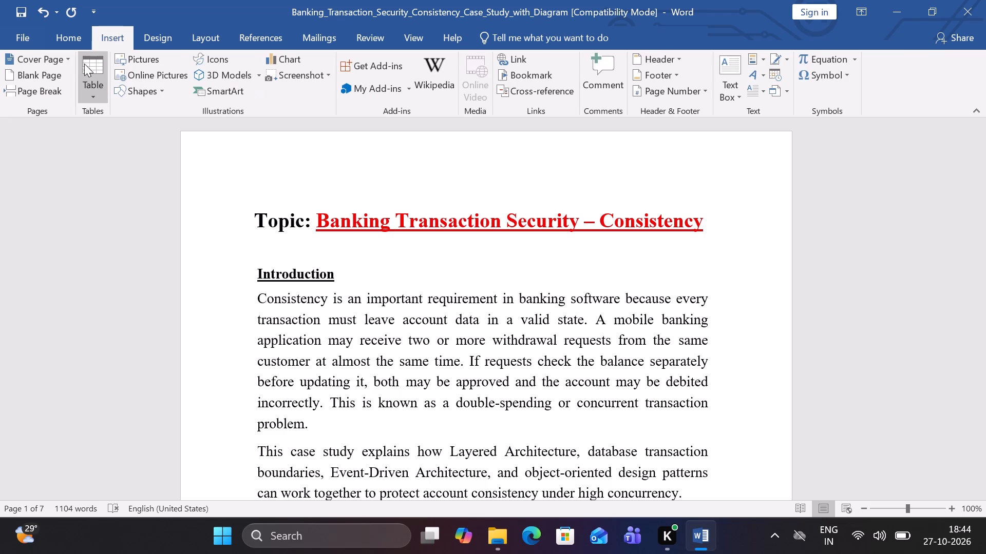
left_click(39, 80)
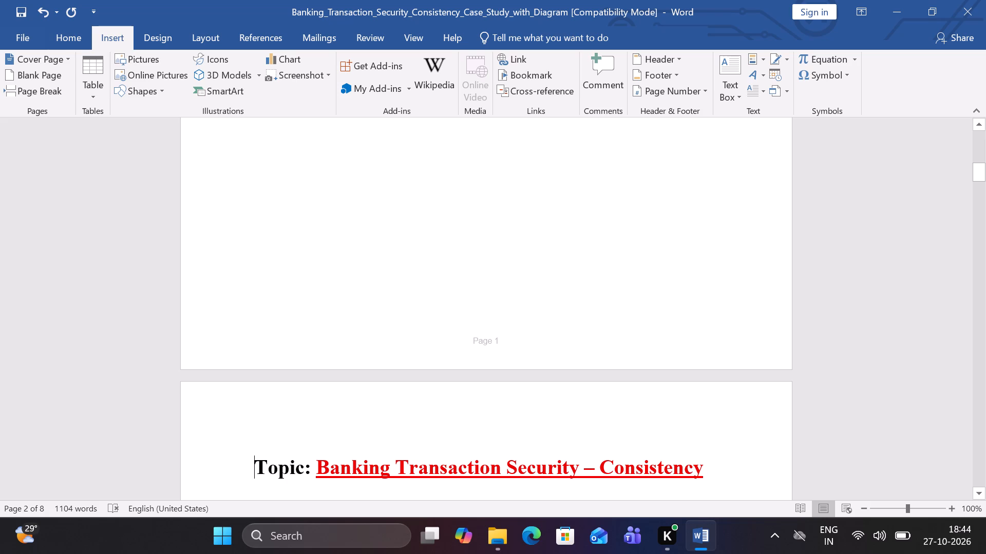
Go to the top of the new blank first page and bring up the text formatting commands.
left_click(977, 122)
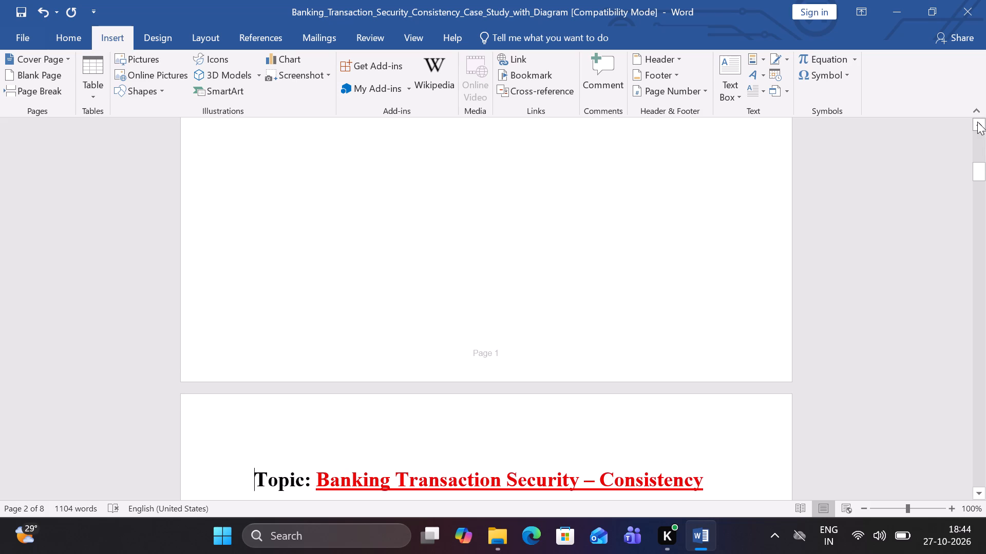
triple_click(977, 122)
left_click(977, 126)
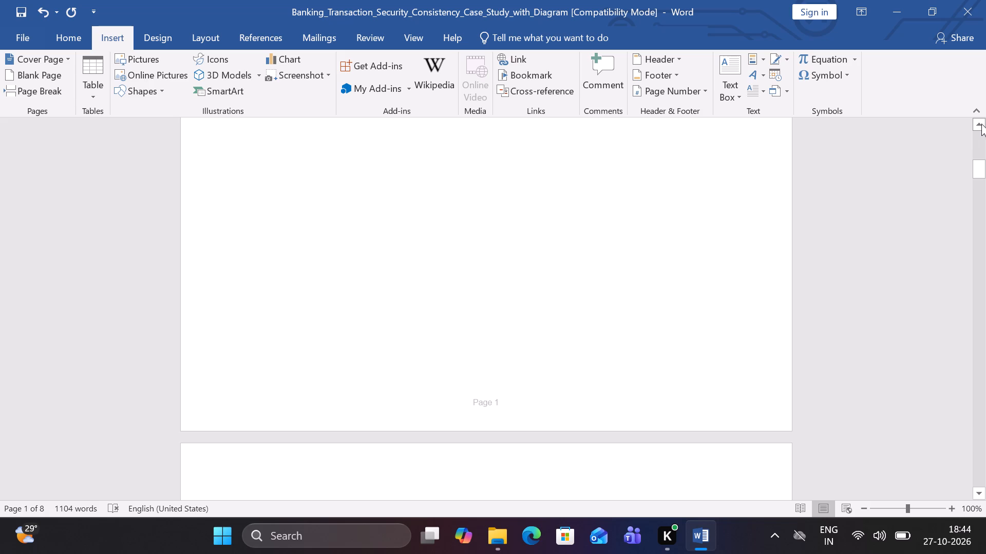
left_click(981, 124)
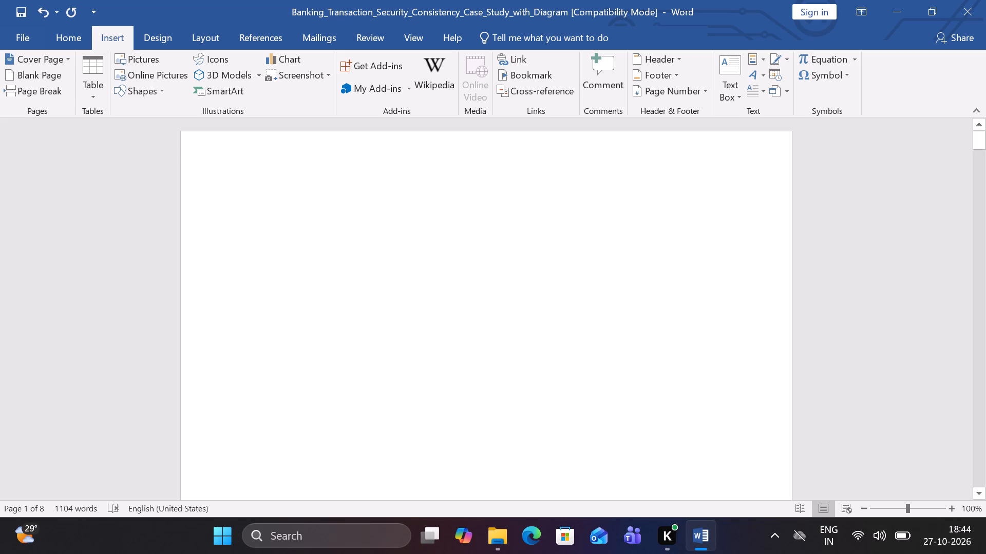
left_click_drag(981, 136, 985, 102)
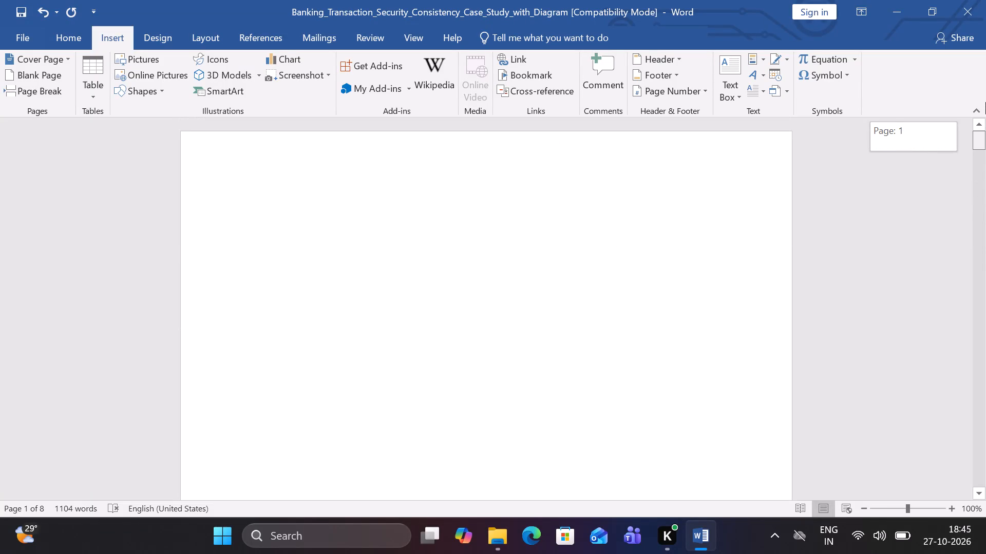
left_click_drag(985, 102, 985, 114)
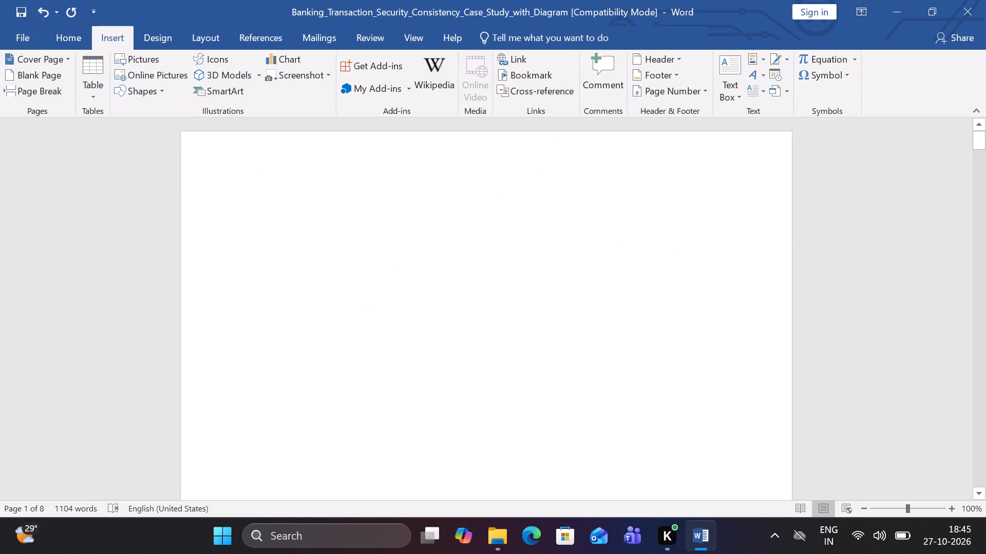
left_click(53, 33)
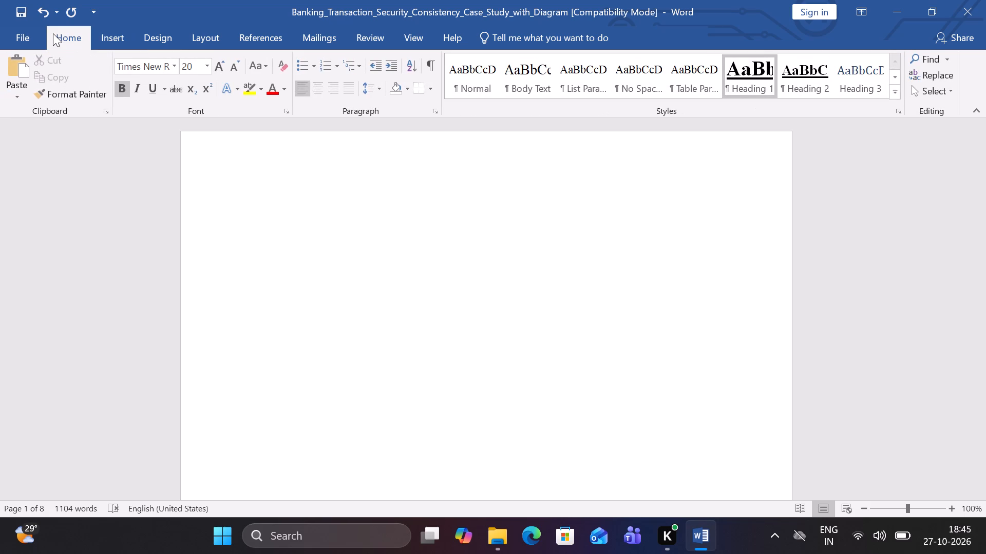
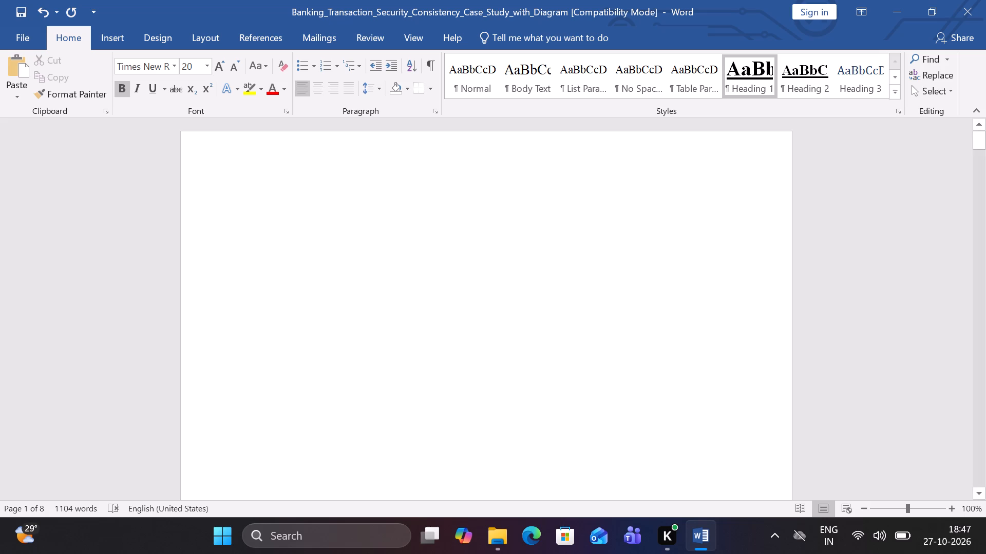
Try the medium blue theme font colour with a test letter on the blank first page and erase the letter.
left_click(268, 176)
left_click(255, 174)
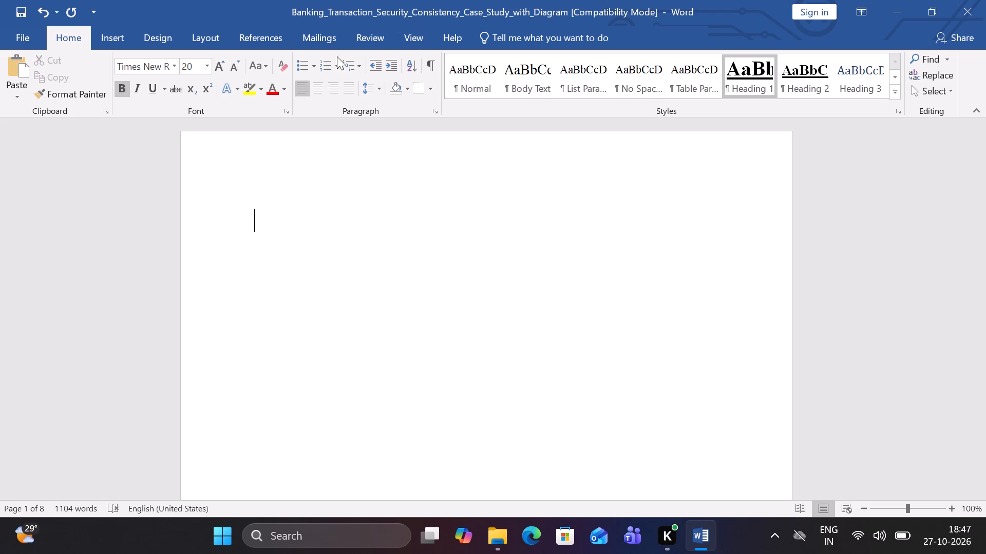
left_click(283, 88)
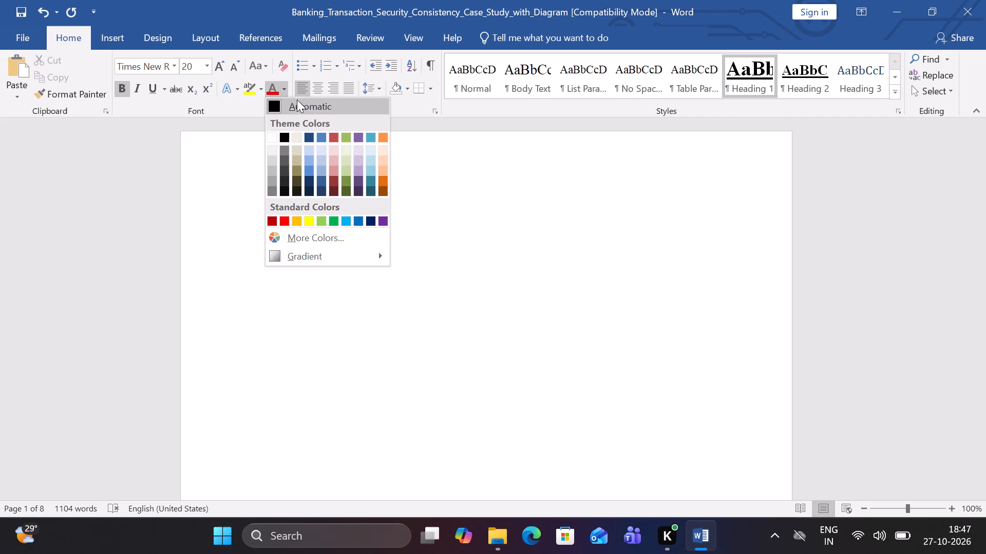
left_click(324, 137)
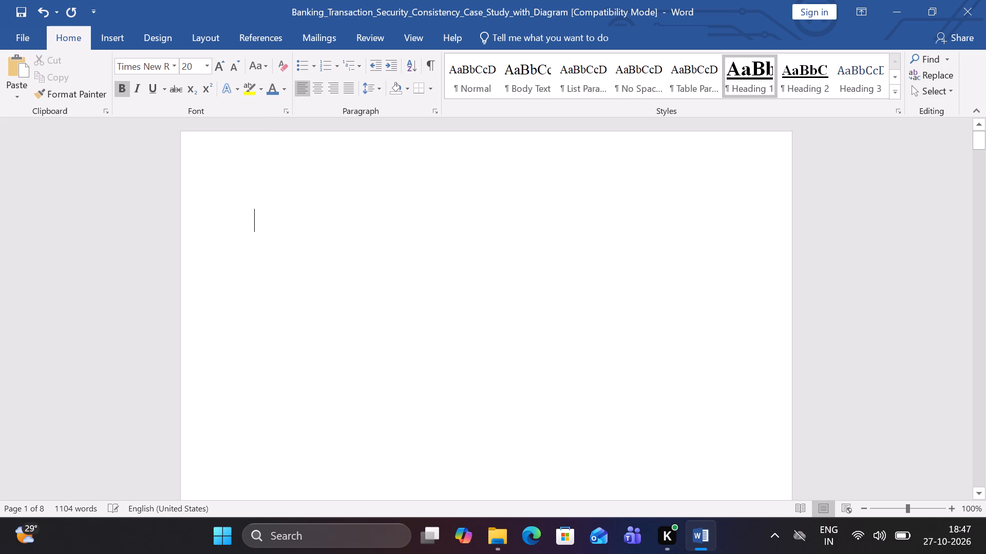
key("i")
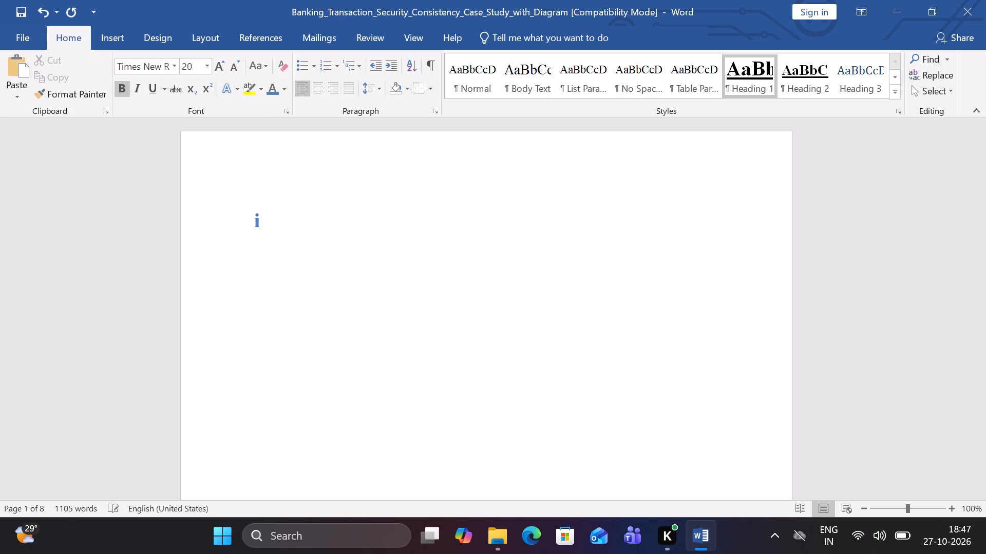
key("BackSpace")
Set the font colour at the top of the blank first page to the dark blue theme colour, checking it with a test letter.
left_click(225, 82)
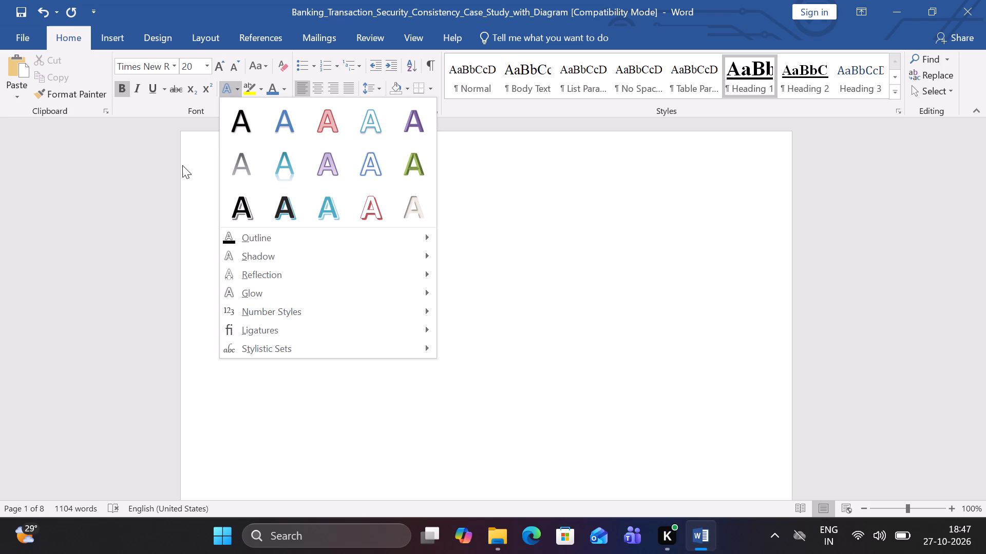
left_click(145, 185)
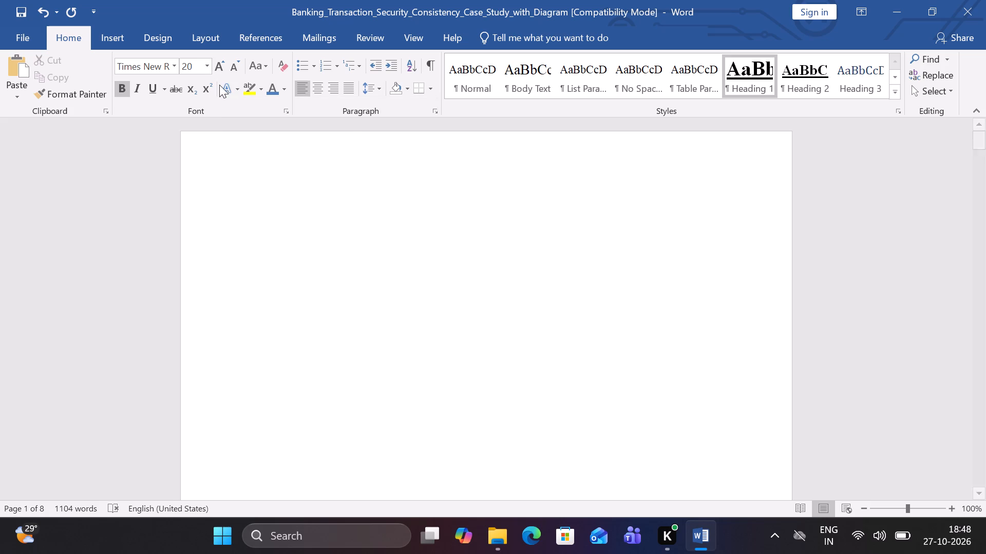
left_click(286, 91)
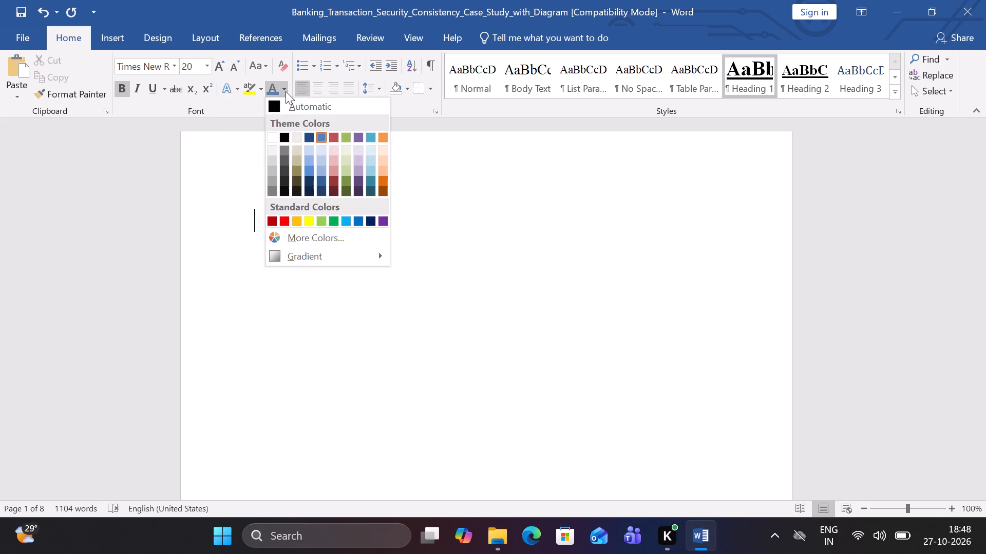
left_click(307, 135)
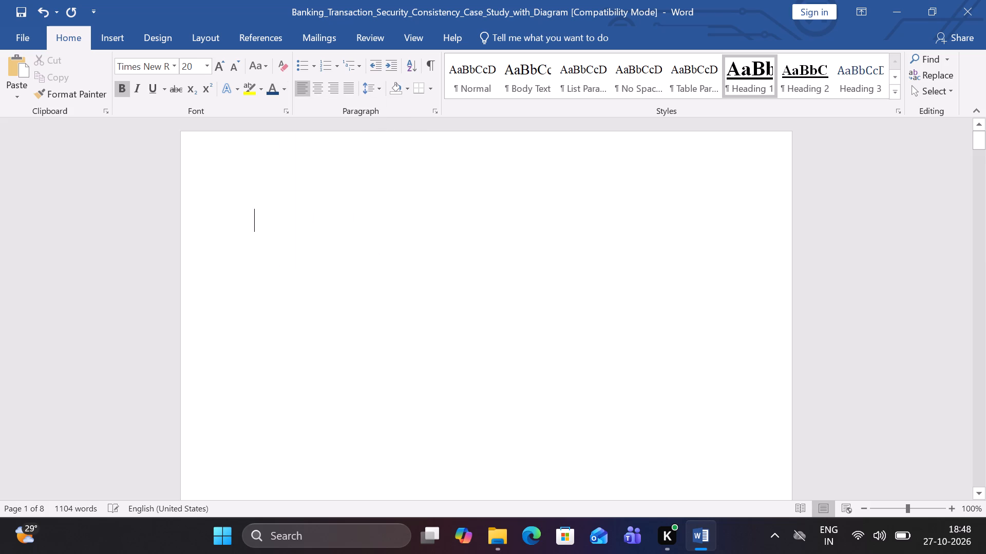
key("i")
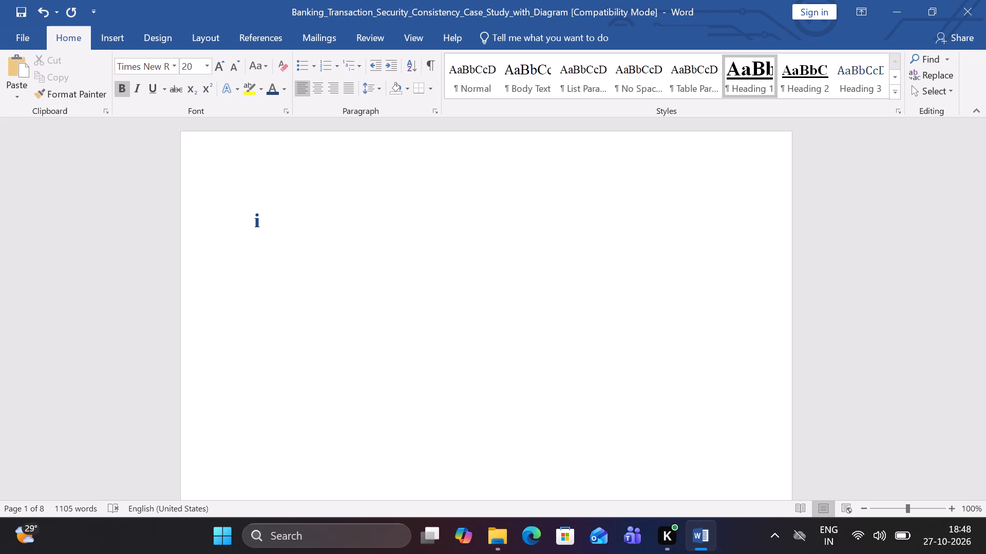
key("BackSpace")
Try starting the front page heading as "Institute Of" in title case and erase it back to the initial "I".
key("shift+i")
key("n")
key("s")
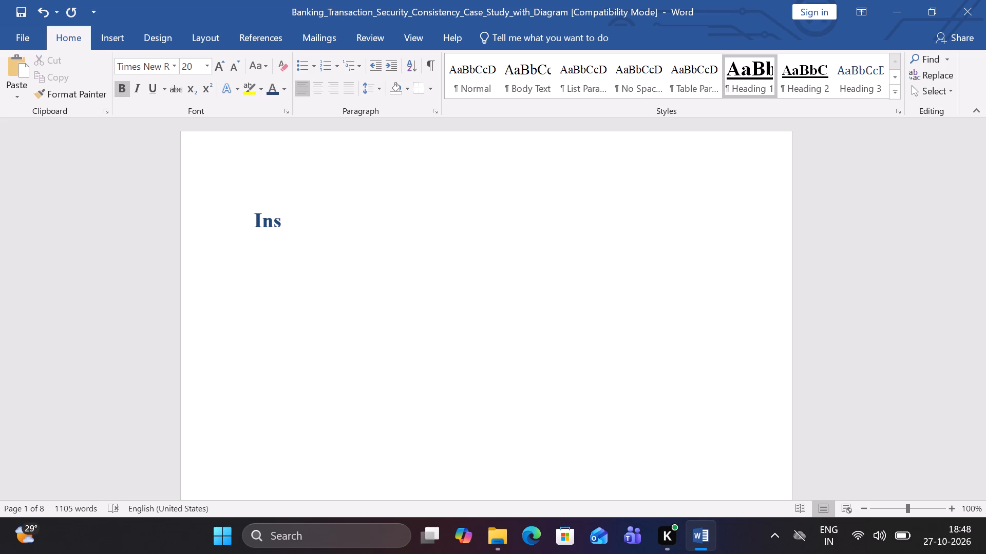
type("tit")
type("ute")
key("space")
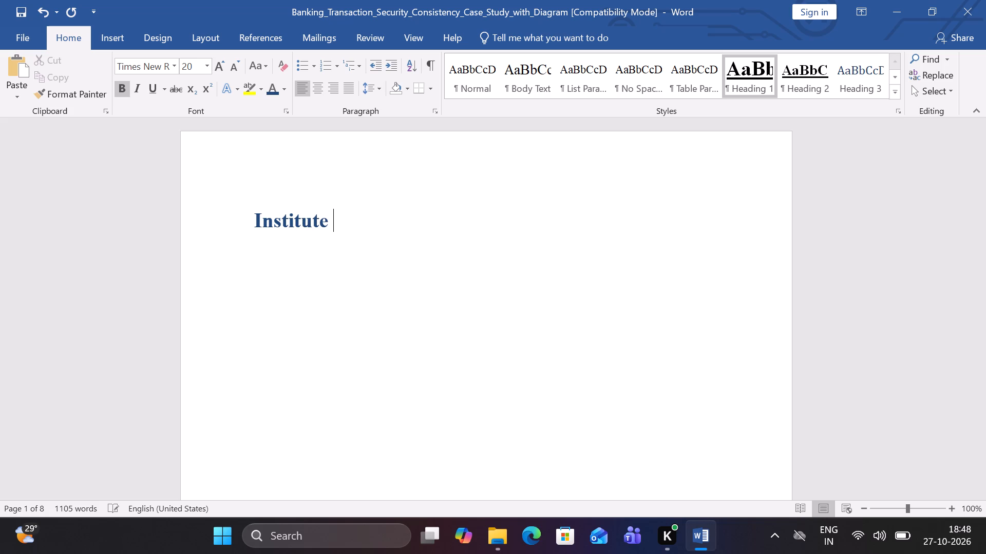
key("shift+o")
key("f")
key("BackSpace")
key("BackSpace")
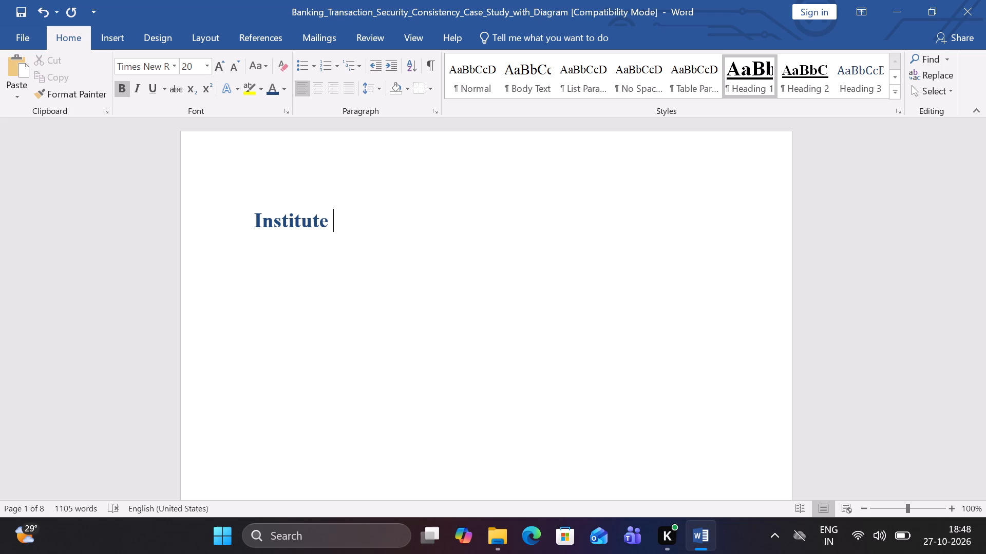
key("BackSpace")
key("BackSpace")
key("BackSpace")
key("BackSpace")
key("BackSpace")
key("BackSpace")
key("BackSpace")
key("BackSpace")
key("BackSpace")
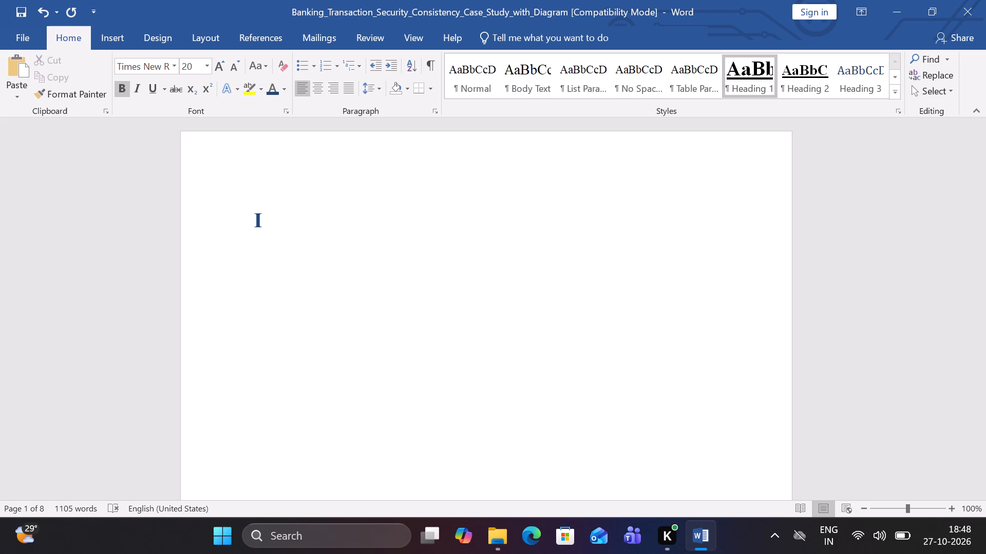
Continue the heading from the initial "I" in capitals so it reads "INSTITUTE OF AERONAUTICAL".
key("n")
type("STIT")
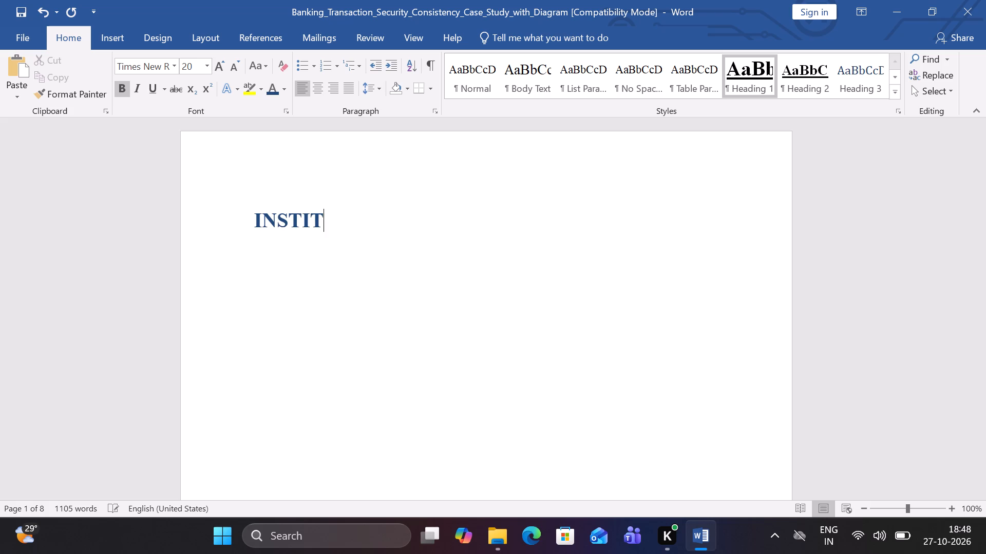
type("UTE")
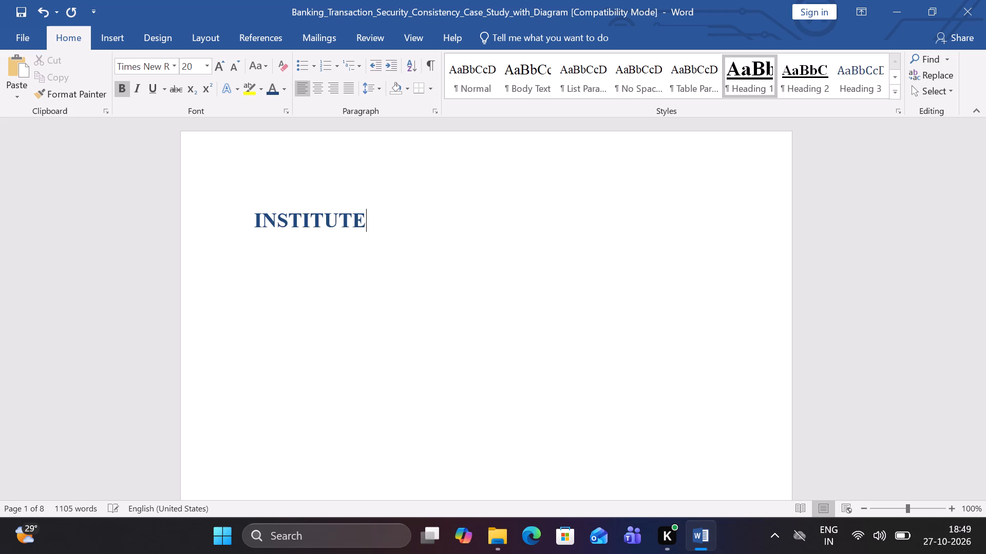
key("space")
type("OF")
key("space")
key("a")
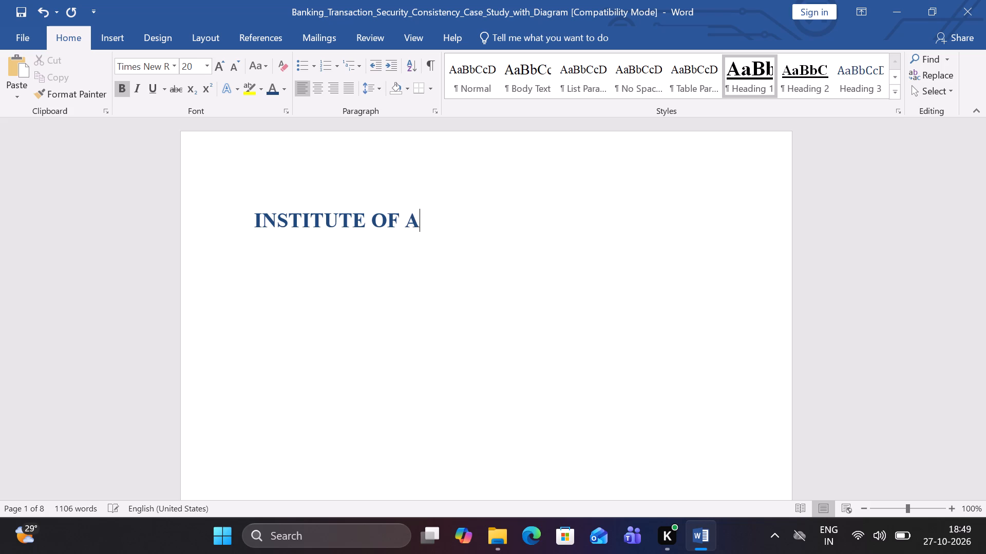
type("ERO")
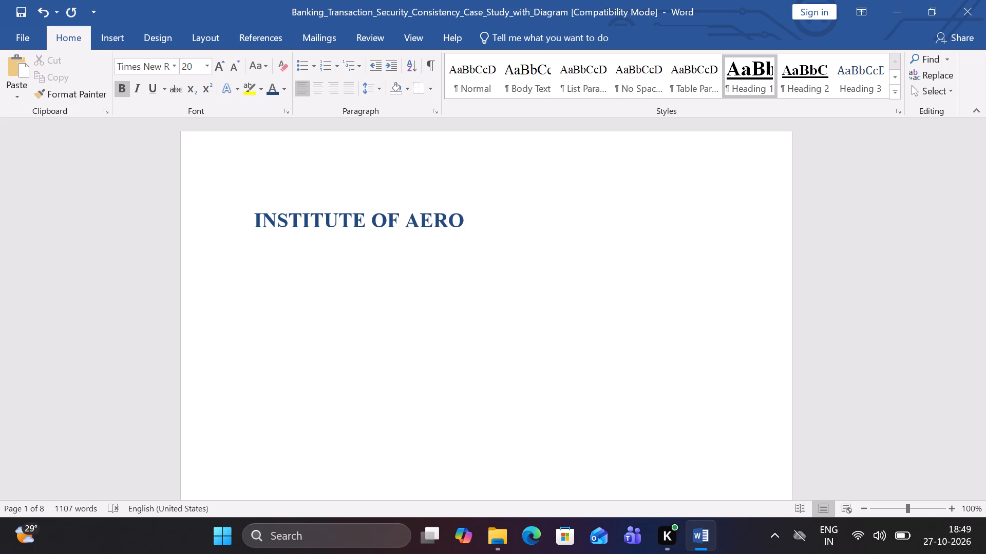
type("NA")
type("UTI")
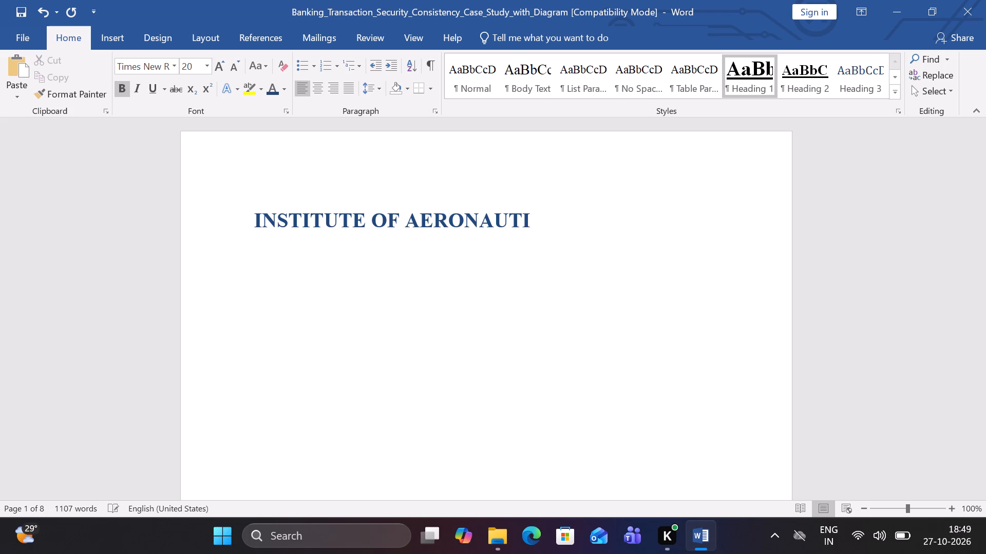
key("c")
type("AL")
Add a second heading line reading "ENGINEERING" in capitals, indented with spaces to sit roughly centred beneath "INSTITUTE OF AERONAUTICAL".
key("Return")
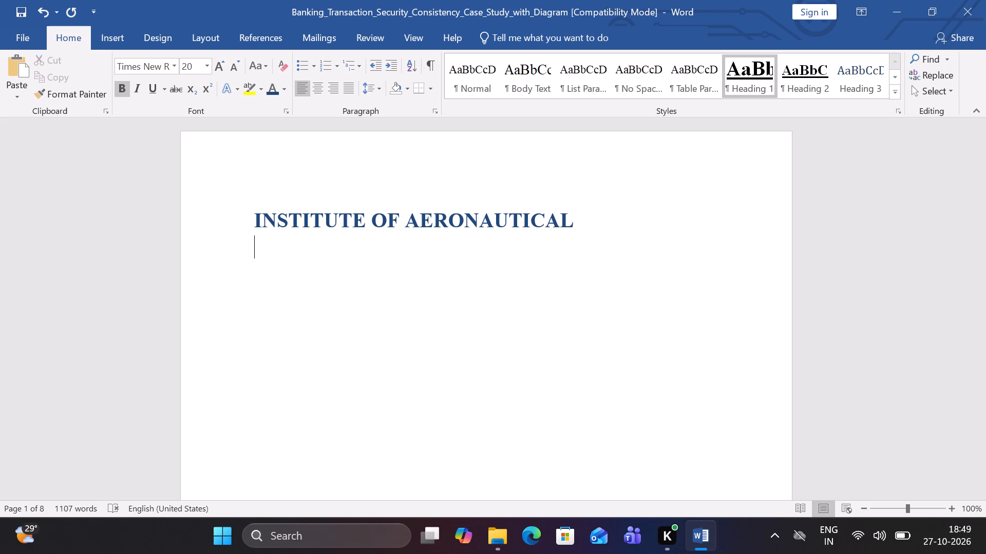
key("space")
key("space")
key("space")
key("space")
key("space")
key("space")
key("space")
key("space")
key("space")
key("space")
key("space")
key("space")
key("space")
key("space")
key("space")
key("space")
key("space")
key("space")
key("space")
key("space")
key("space")
key("space")
key("space")
key("BackSpace")
key("BackSpace")
key("BackSpace")
key("BackSpace")
key("BackSpace")
key("BackSpace")
key("BackSpace")
key("BackSpace")
key("e")
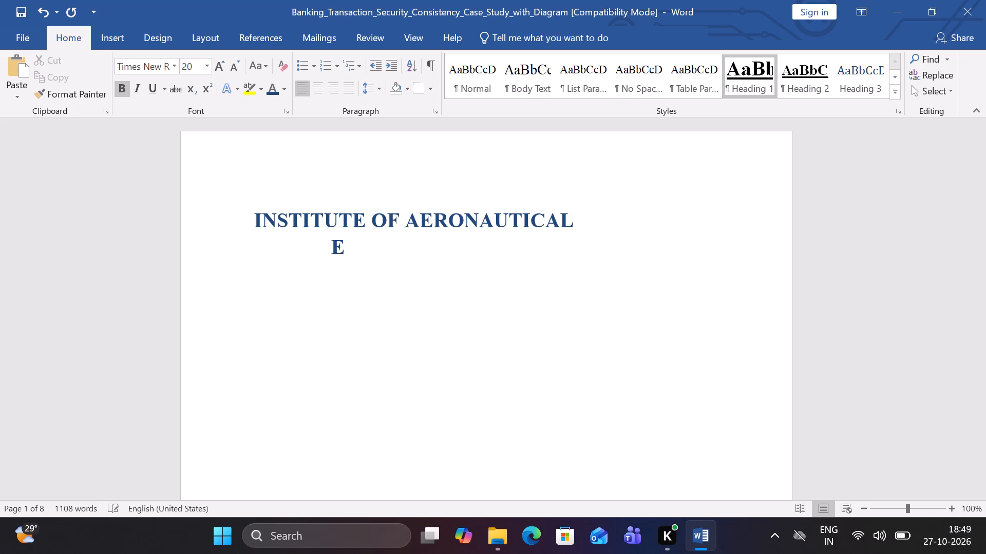
key("BackSpace")
key("space")
type("E")
type("NGINEER")
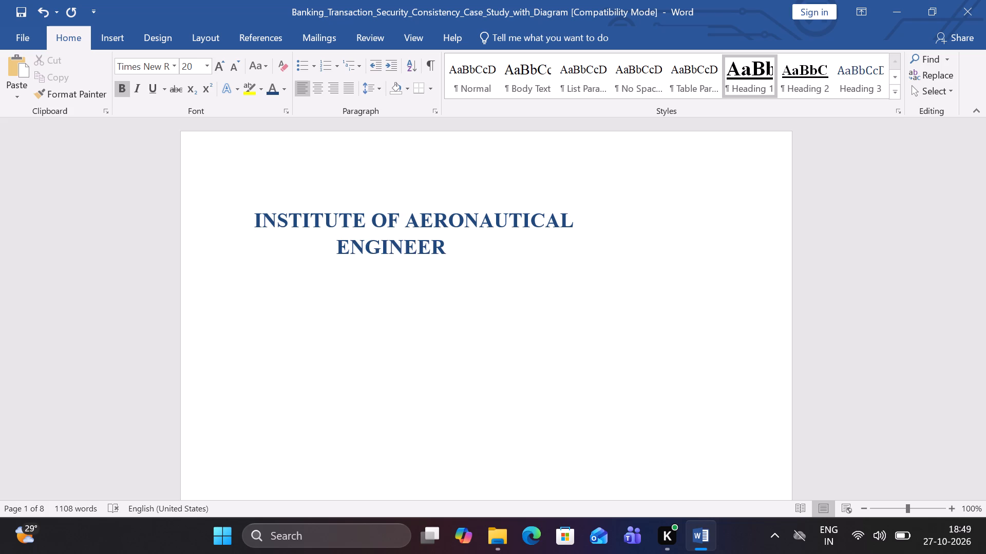
type("ING")
Leave two blank lines beneath the institute heading and start a new line indented by two spaces.
key("Return")
key("Return")
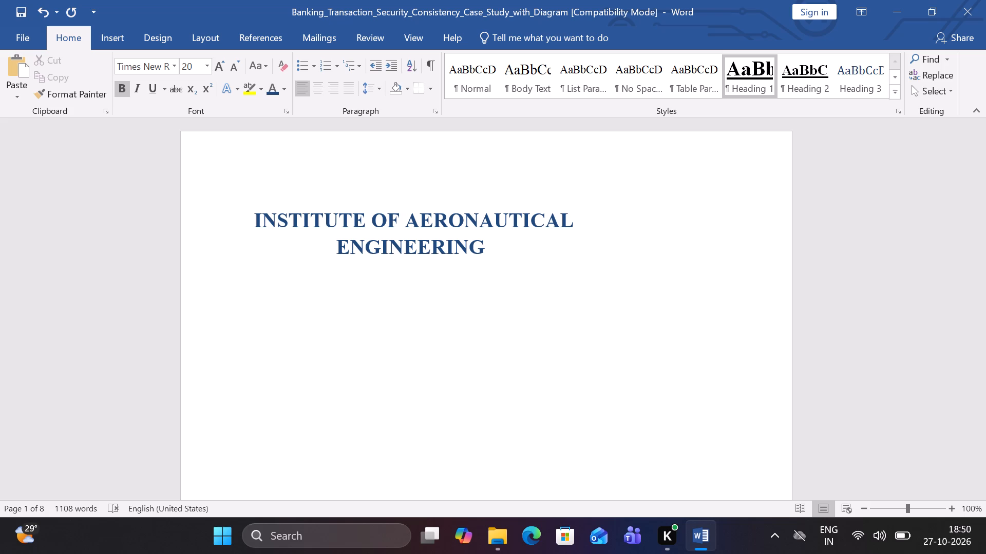
key("space")
key("space")
key("space")
key("space")
key("space")
key("space")
key("space")
key("space")
key("space")
key("space")
key("space")
key("space")
key("space")
key("space")
key("Return")
key("space")
key("space")
Set the font size to 18 on the new line and begin the subtitle with "SOFTWARE" in capitals.
key("s")
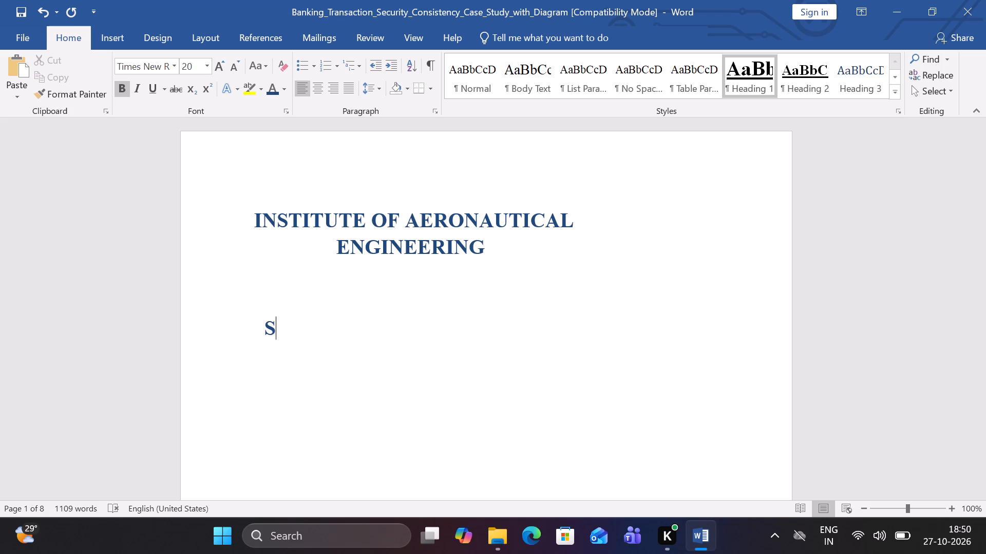
key("BackSpace")
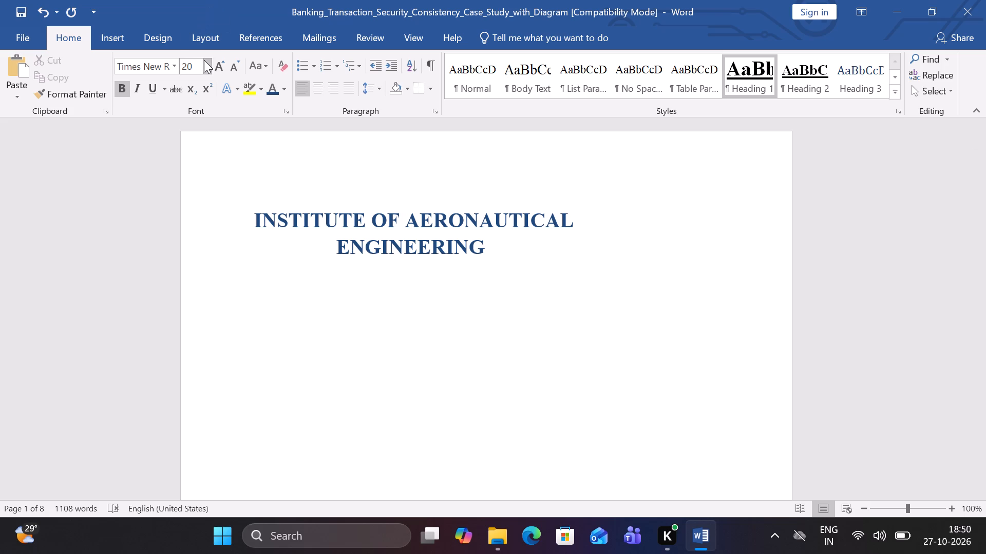
left_click(204, 60)
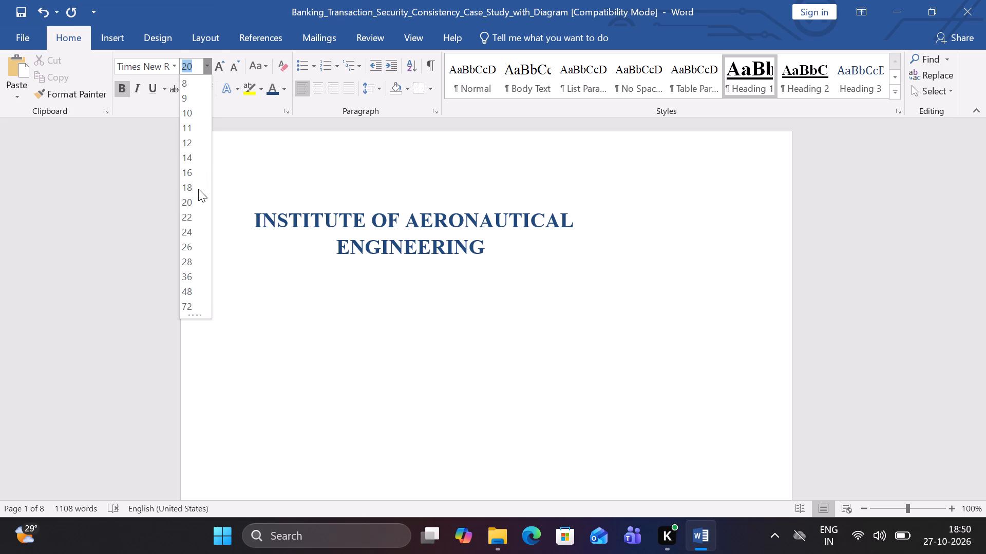
left_click(197, 186)
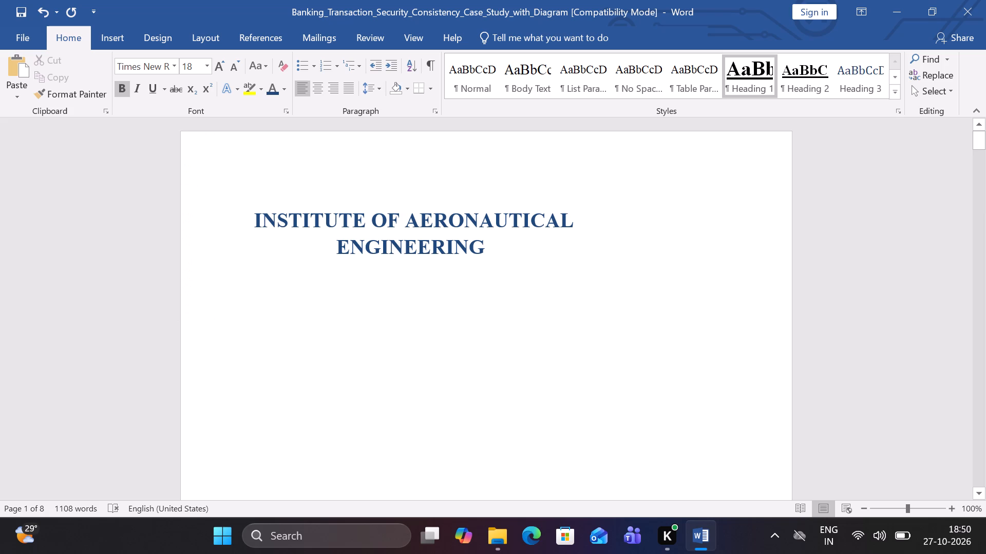
key("s")
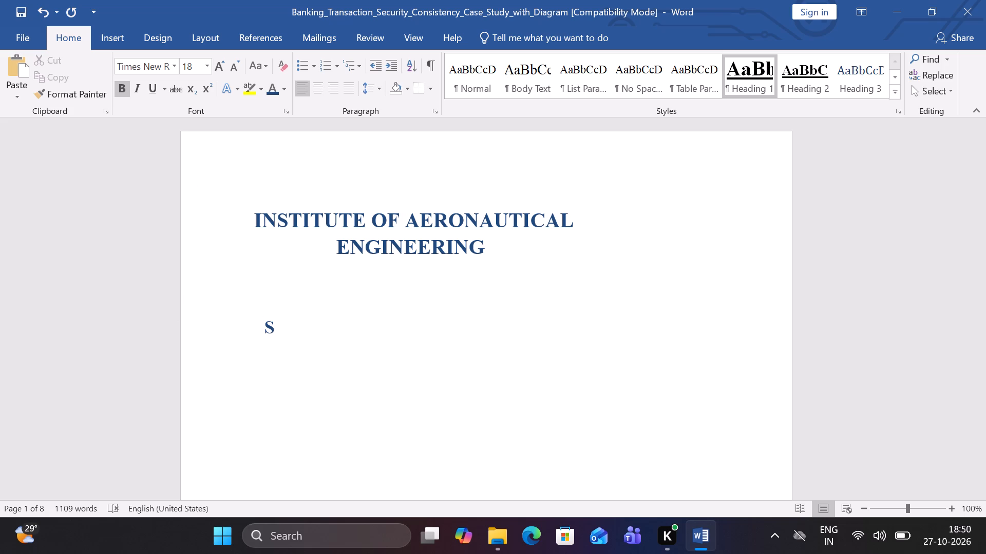
type("OFT")
key("w")
type("ARE")
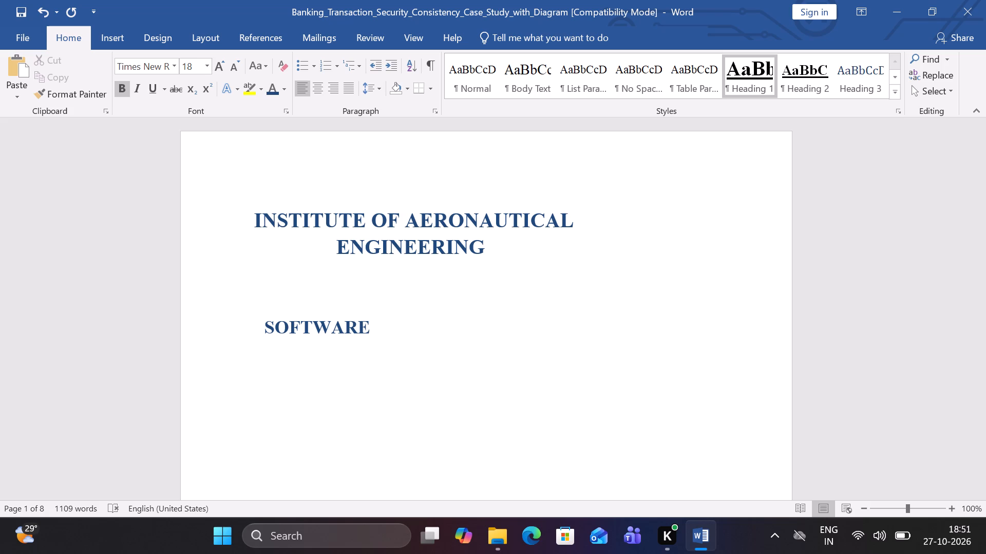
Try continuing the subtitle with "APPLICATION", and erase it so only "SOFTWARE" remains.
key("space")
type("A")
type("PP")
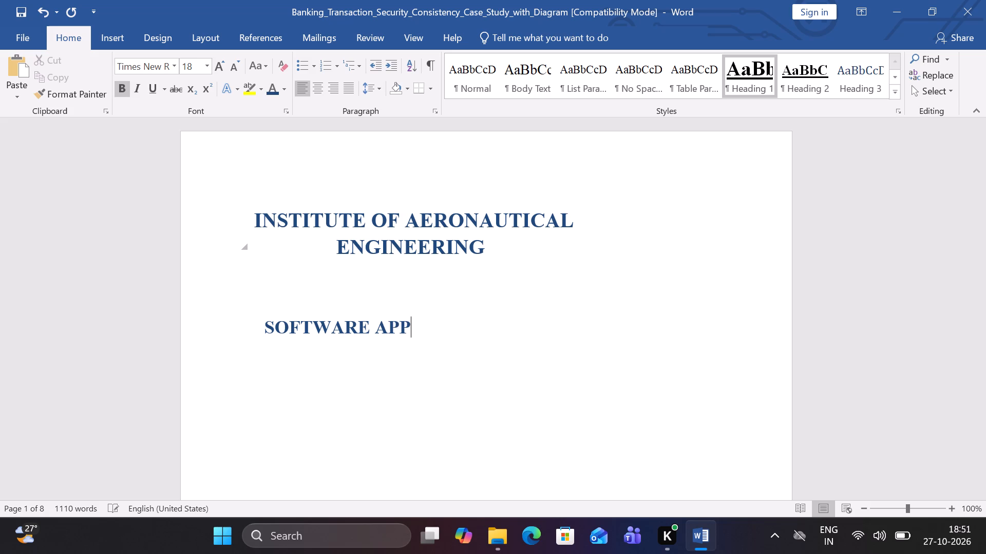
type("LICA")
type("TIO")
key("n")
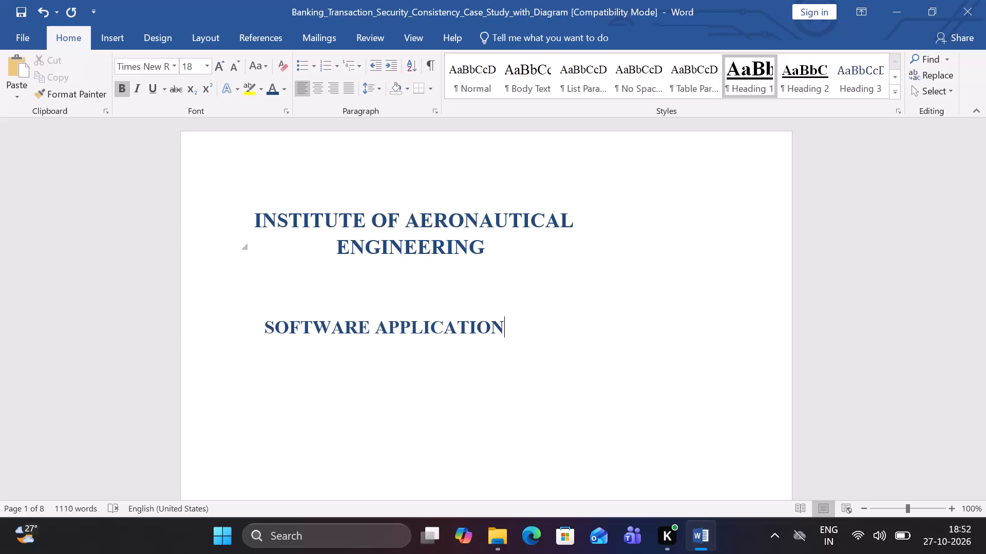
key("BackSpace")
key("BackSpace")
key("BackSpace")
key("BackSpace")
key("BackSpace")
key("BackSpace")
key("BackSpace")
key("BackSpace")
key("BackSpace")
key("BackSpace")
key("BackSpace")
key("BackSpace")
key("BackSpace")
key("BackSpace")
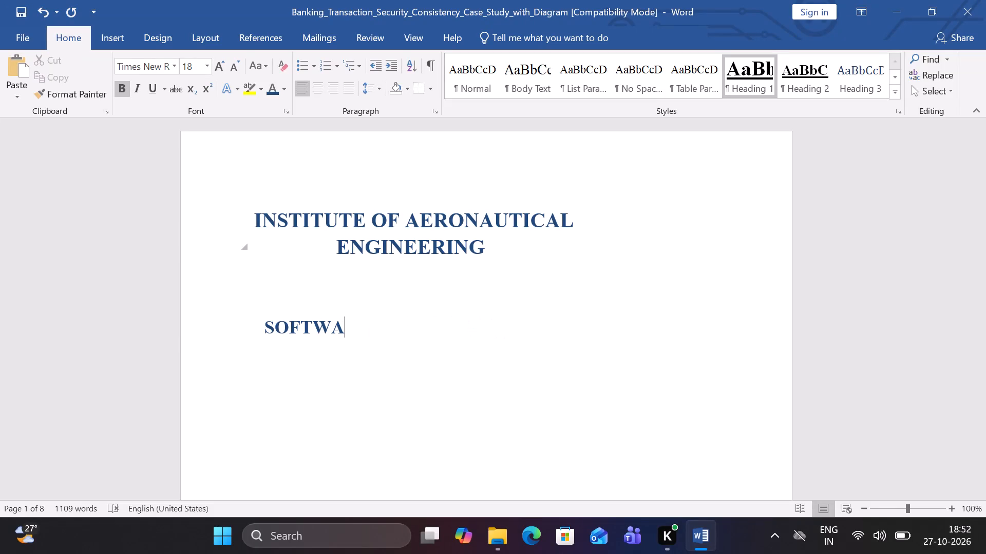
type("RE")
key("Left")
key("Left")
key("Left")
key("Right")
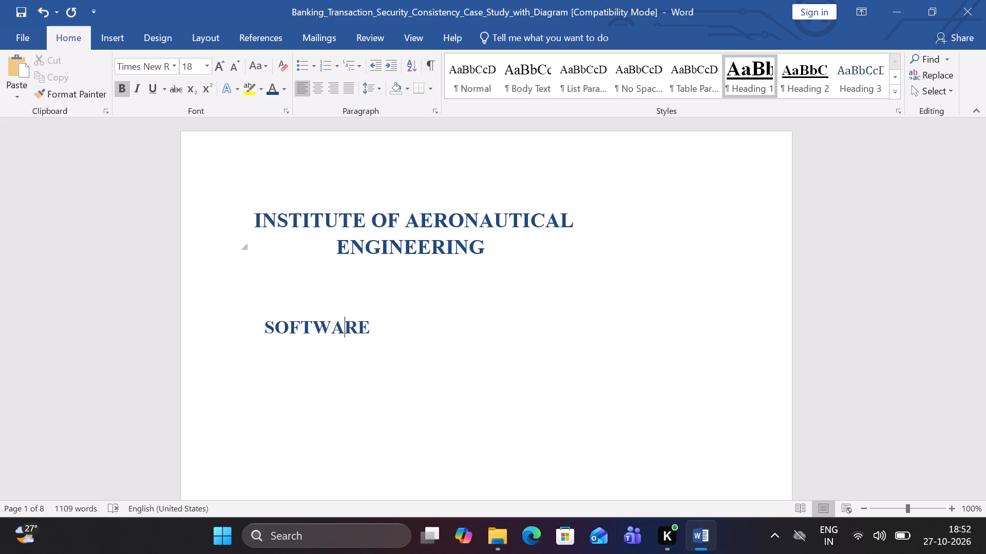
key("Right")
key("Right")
Continue the subtitle in capitals so it reads "SOFTWARE ARCHITECTURE AND".
key("space")
type("AR")
type("CHI")
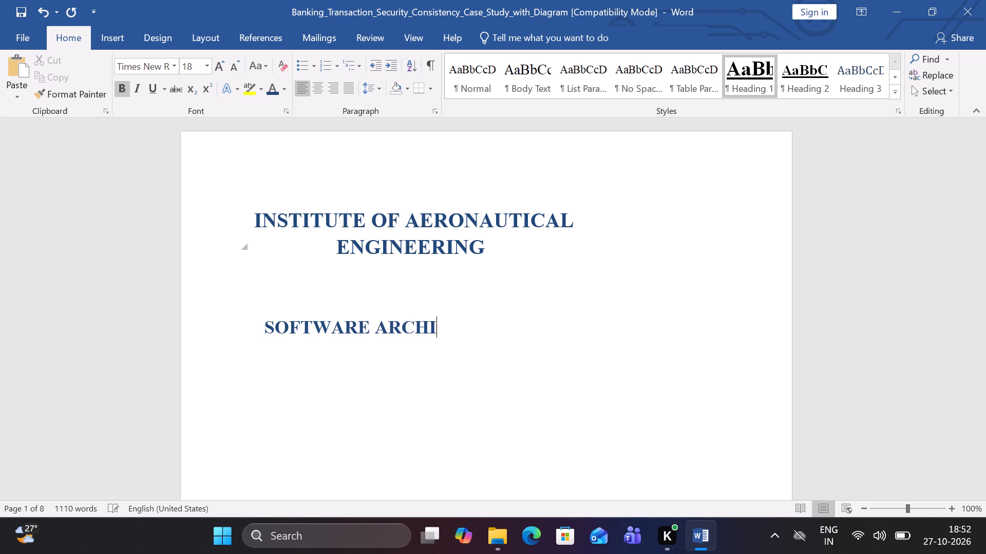
type("TECTURE")
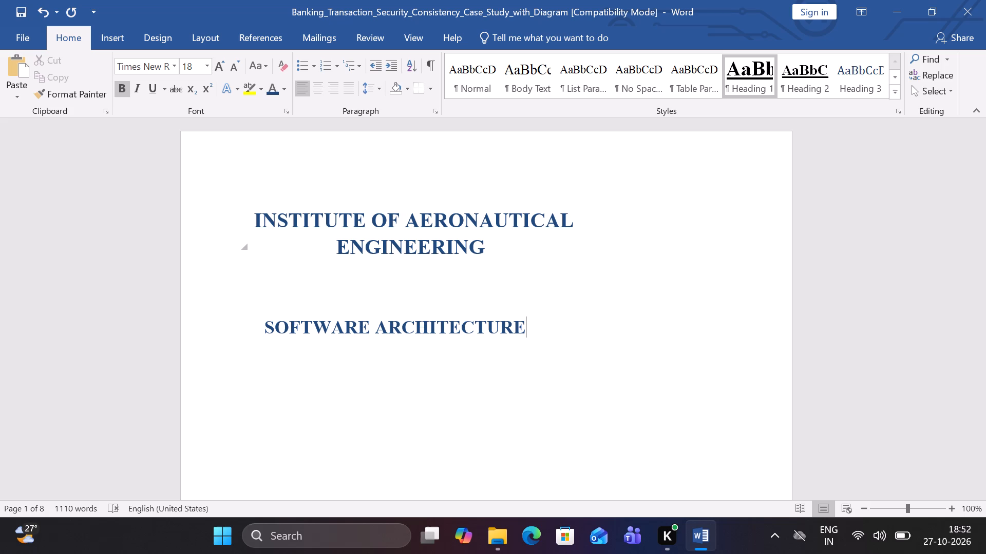
key("space")
type("AND")
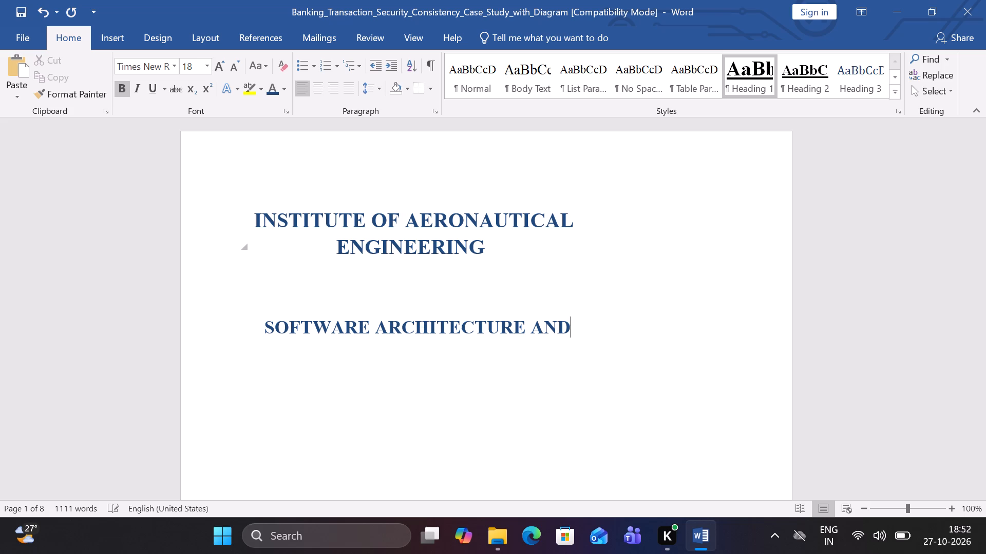
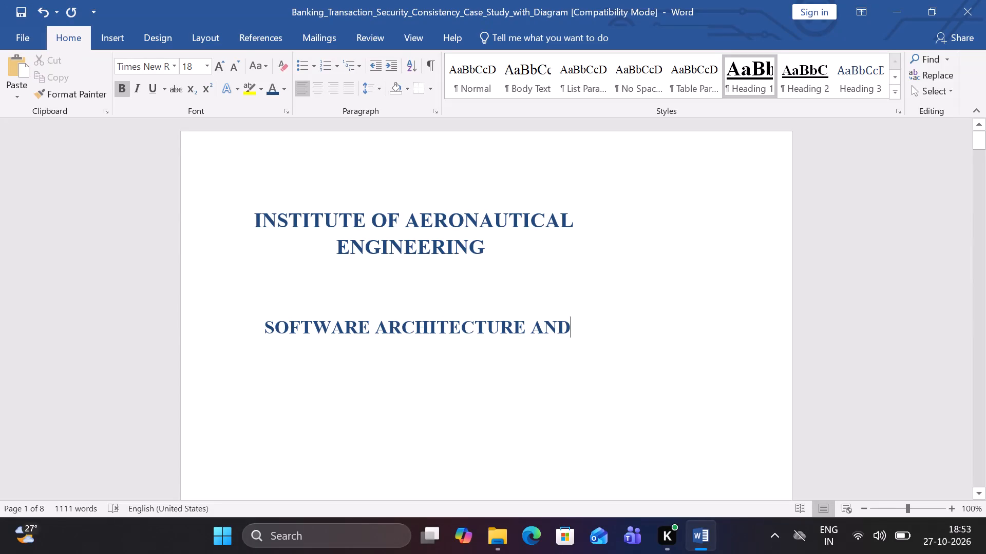
Shift the heading line "INSTITUTE OF AERONAUTICAL" towards the page centre by adding 11 spaces before it.
left_click(255, 223)
key("space")
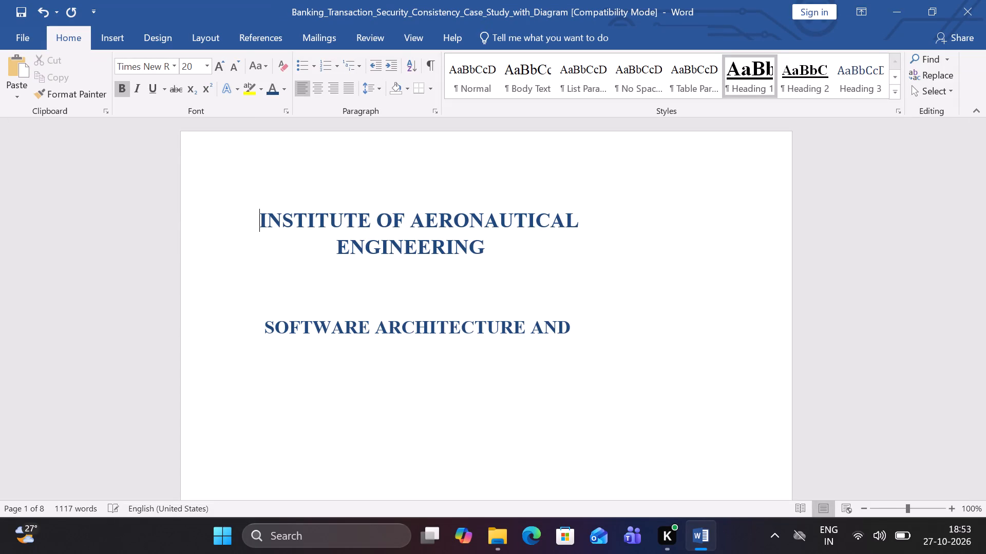
key("space")
key("space")
key("space")
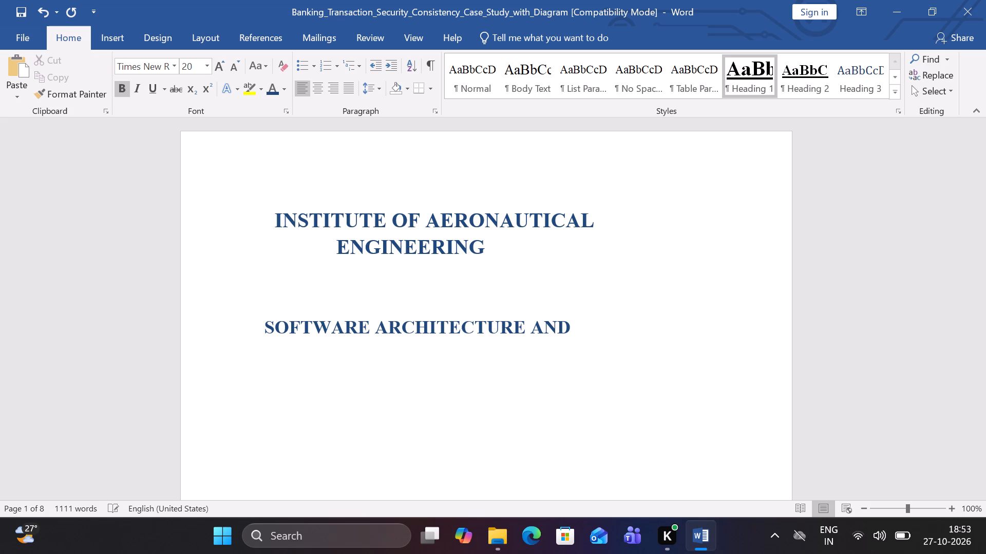
key("space")
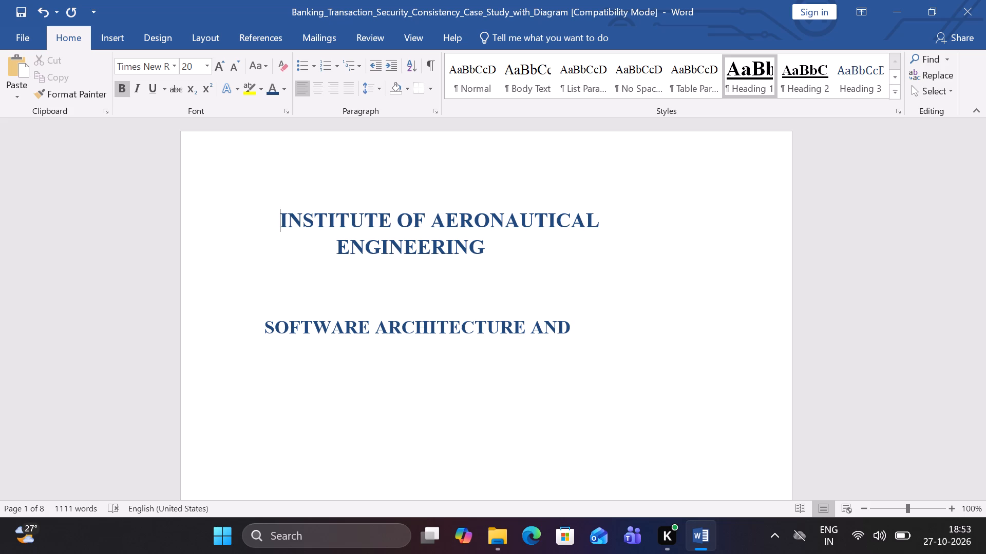
key("space")
key("space")
key("space")
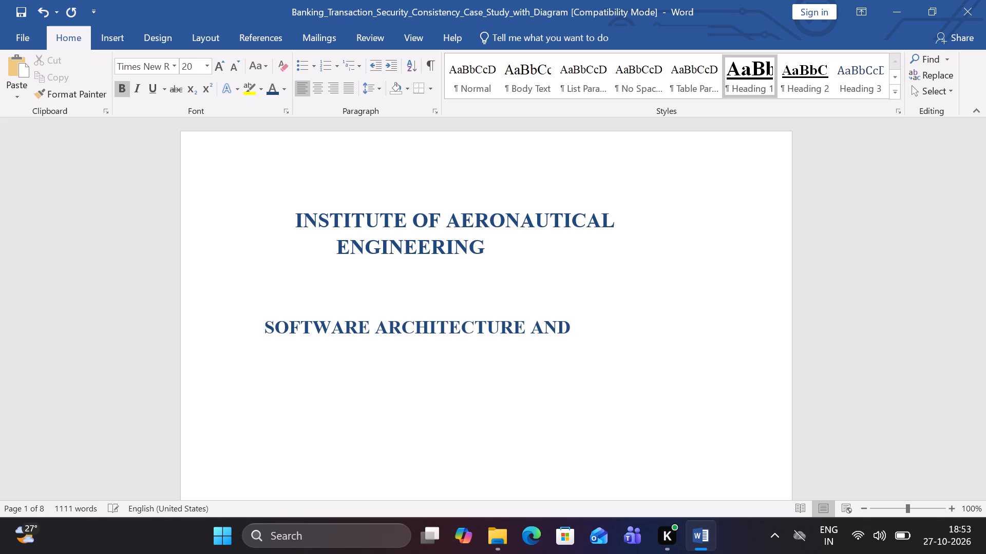
key("space")
key("space")
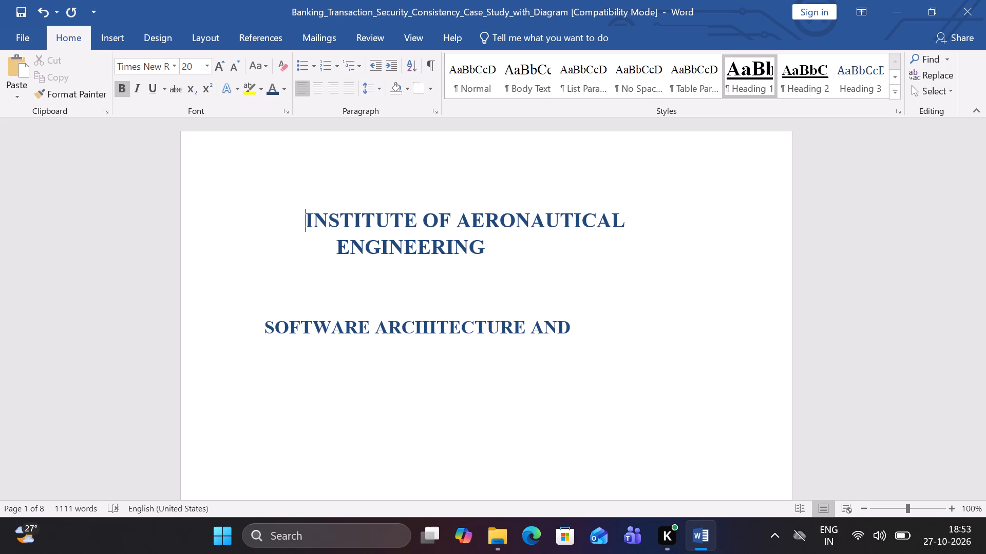
key("space")
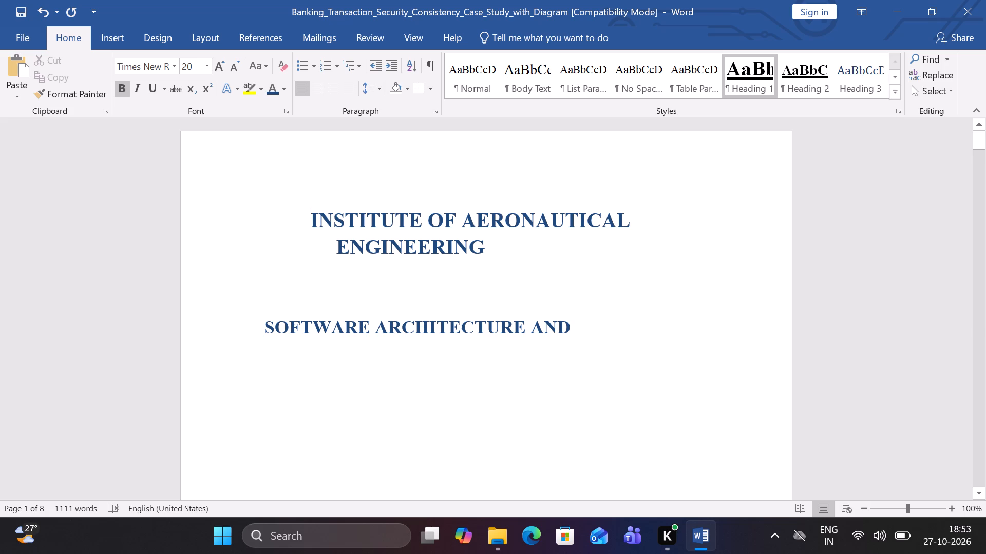
Shift "ENGINEERING" further in with 10 more leading spaces so it sits centred beneath the first heading line.
left_click(336, 246)
key("space")
key("space")
key("space")
key("space")
key("space")
key("space")
key("space")
key("space")
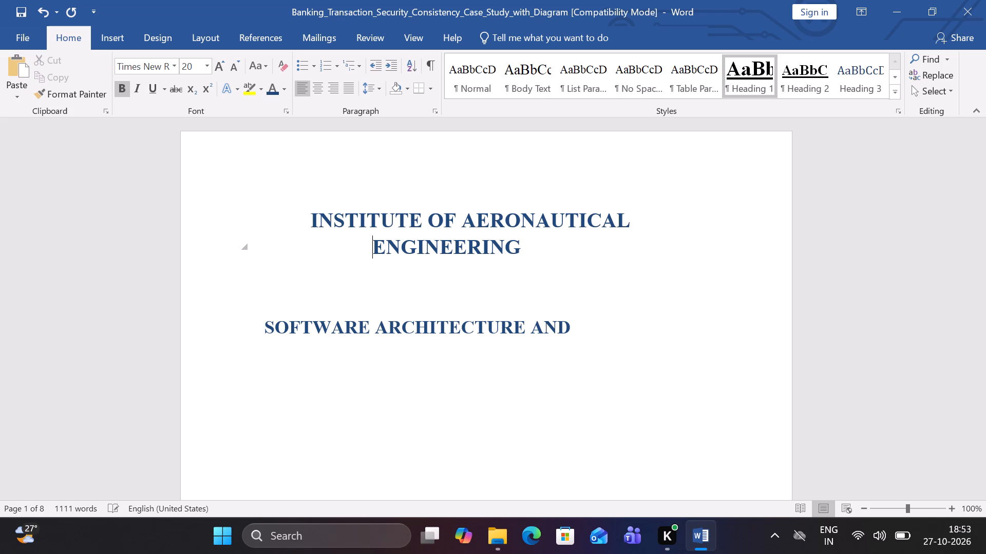
key("space")
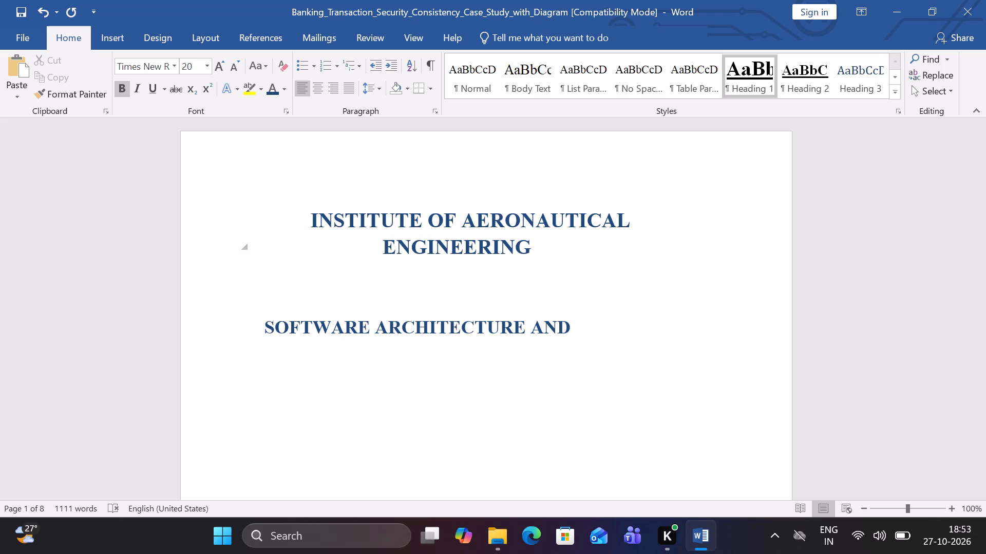
key("space")
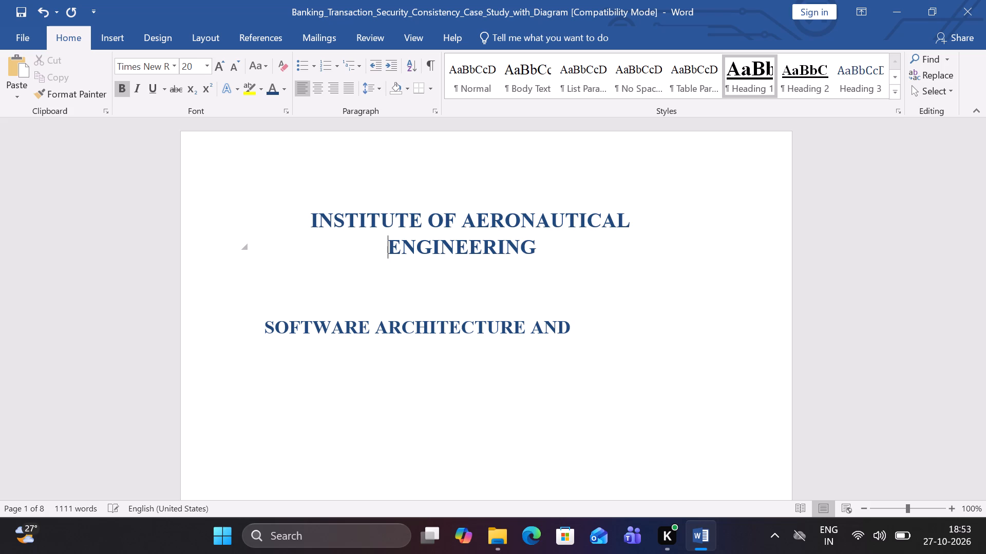
Shift the subtitle line "SOFTWARE ARCHITECTURE AND" towards the page centre by adding 11 spaces before it.
left_click(261, 322)
key("space")
key("space")
key("space")
key("space")
key("space")
key("space")
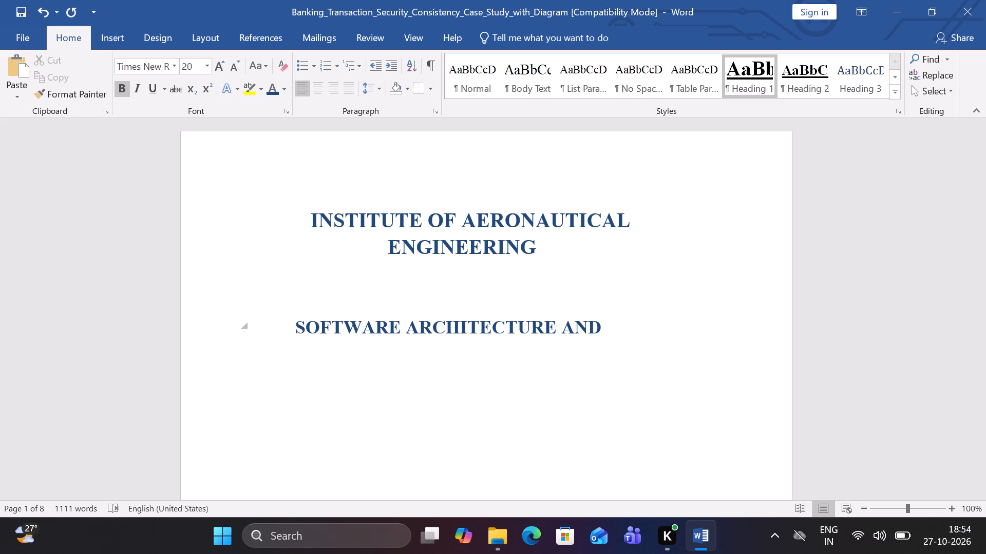
key("space")
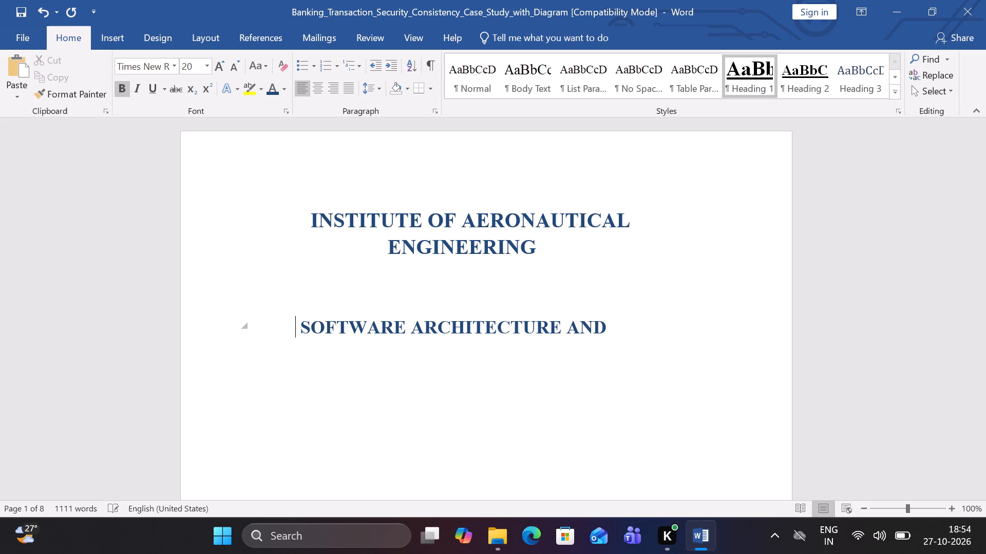
key("space")
key("space")
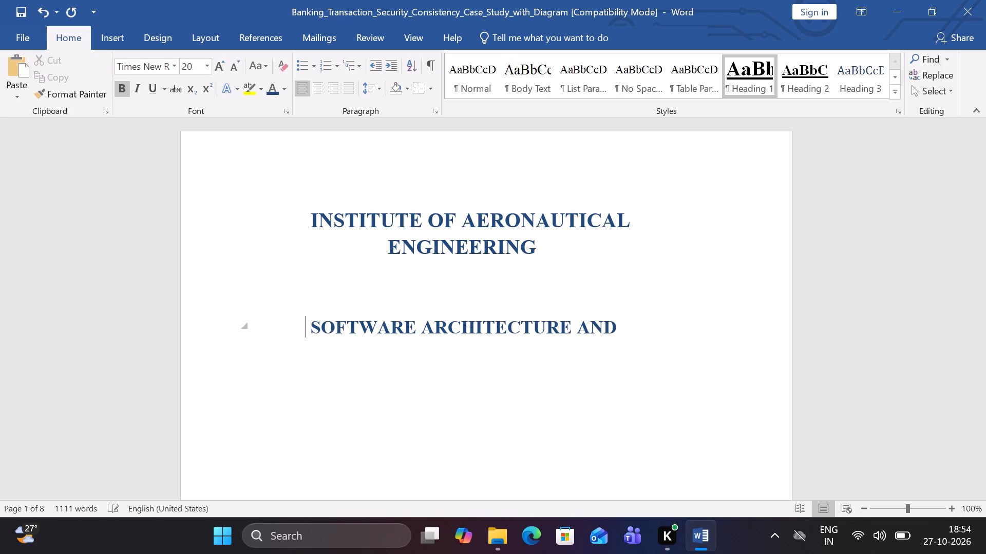
key("space")
key("space")
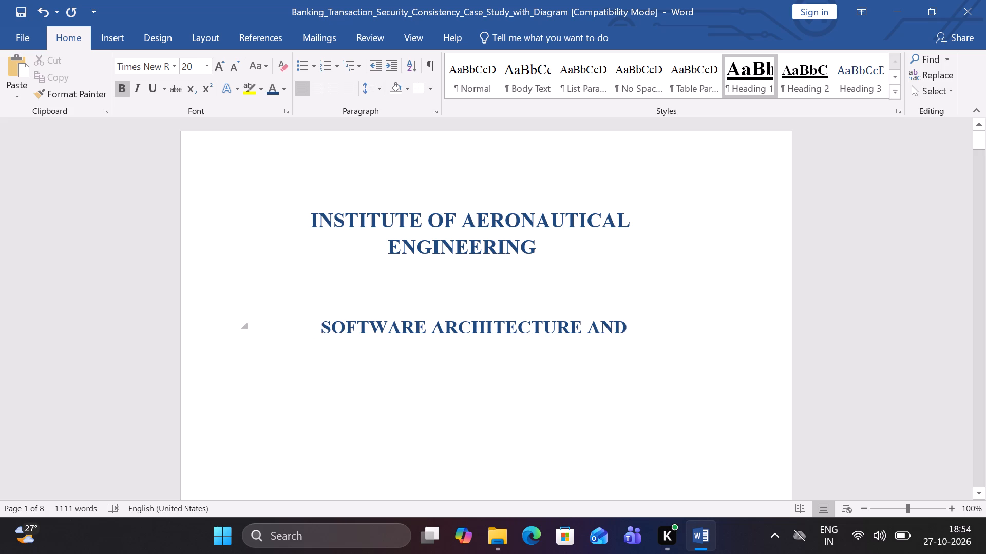
Start a new line directly below the subtitle and indent it with spaces to roughly beneath the end of "SOFTWARE".
left_click(653, 327)
key("Return")
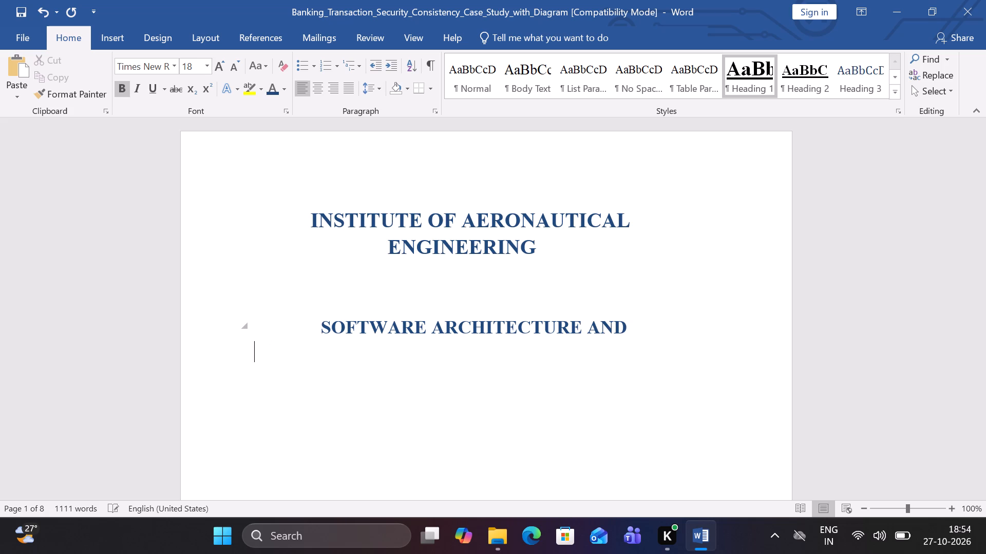
key("space")
key("space")
key("space")
key("space")
key("space")
key("space")
key("space")
key("space")
key("space")
key("space")
key("space")
key("space")
key("space")
key("space")
key("space")
key("space")
key("space")
key("space")
key("space")
key("space")
key("space")
key("space")
key("space")
key("space")
Complete the subtitle on the indented line with "DESIGN PATTERNS" in capitals.
type("DE")
type("SIGN")
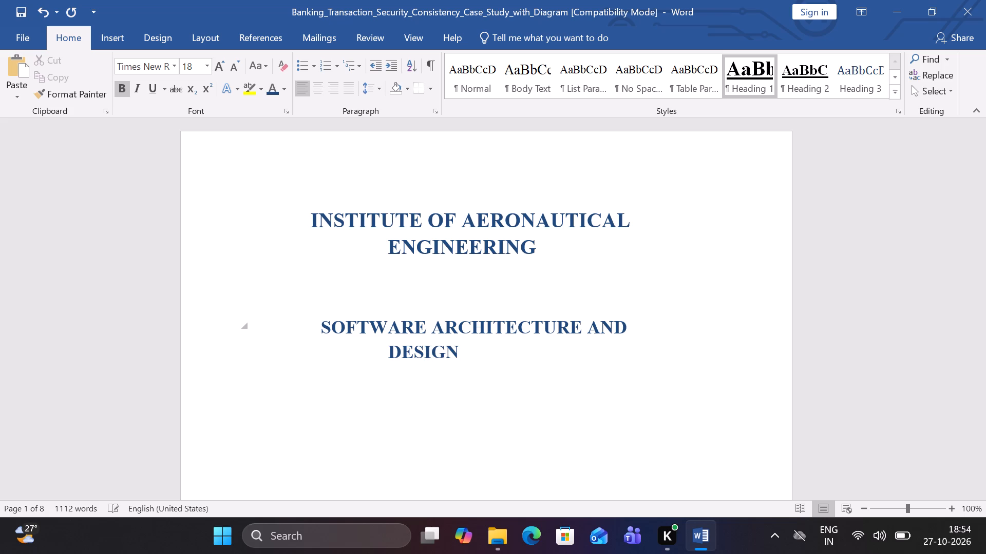
key("space")
type("PATTER")
type("NS")
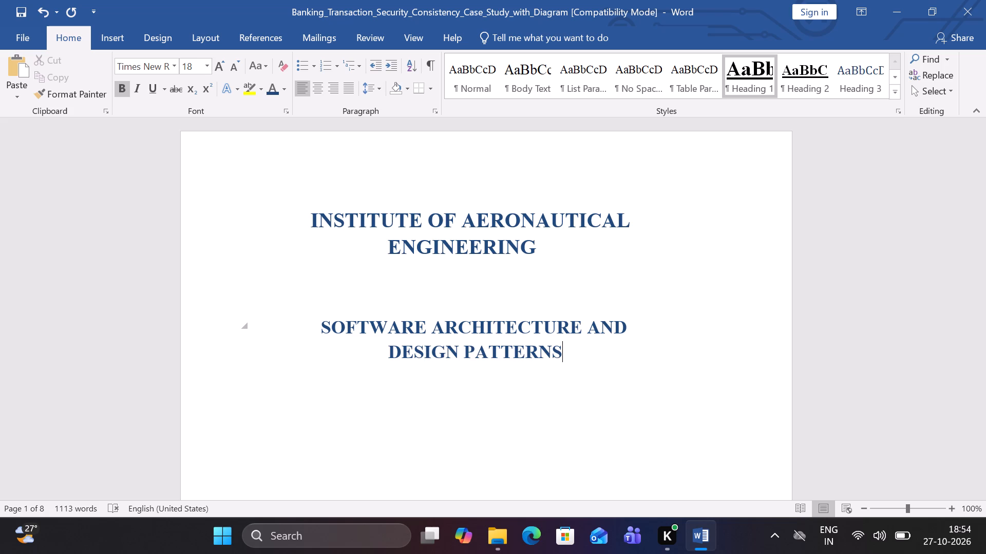
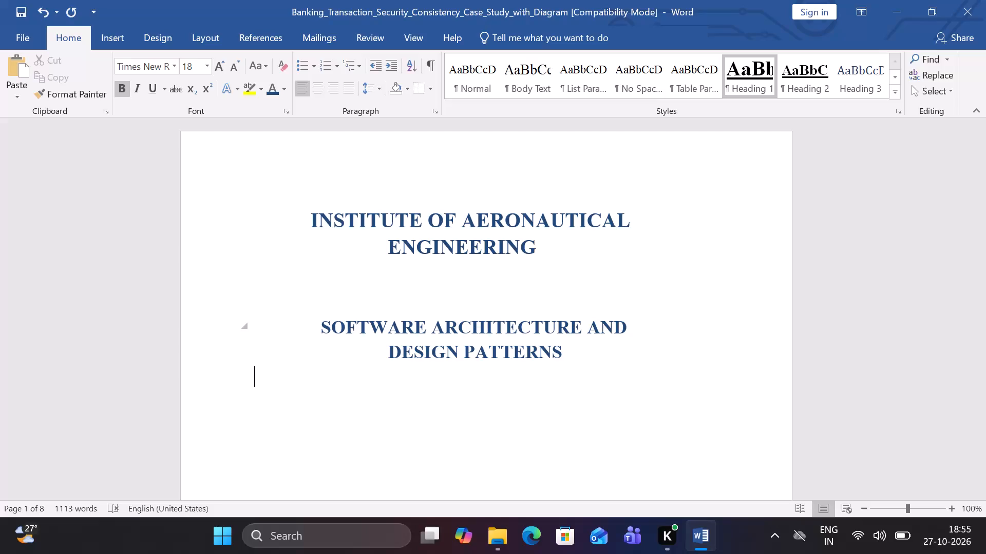
Leave a blank line below the "DESIGN PATTERNS" subtitle and indent the following line with 20 spaces to roughly beneath "DESIGN".
key("Return")
key("space")
key("space")
key("space")
key("space")
key("space")
key("space")
key("space")
key("space")
key("space")
key("space")
key("space")
key("space")
key("space")
key("space")
key("space")
key("space")
key("space")
key("space")
key("space")
key("space")
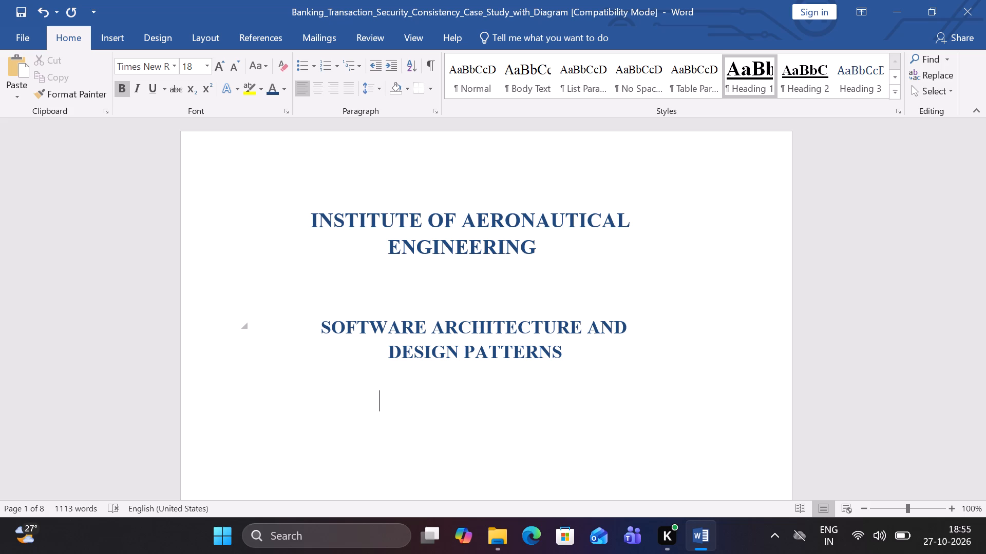
Add the label "COURSE CODE" in capitals at font size 16 on the indented line below the subtitle.
left_click(209, 64)
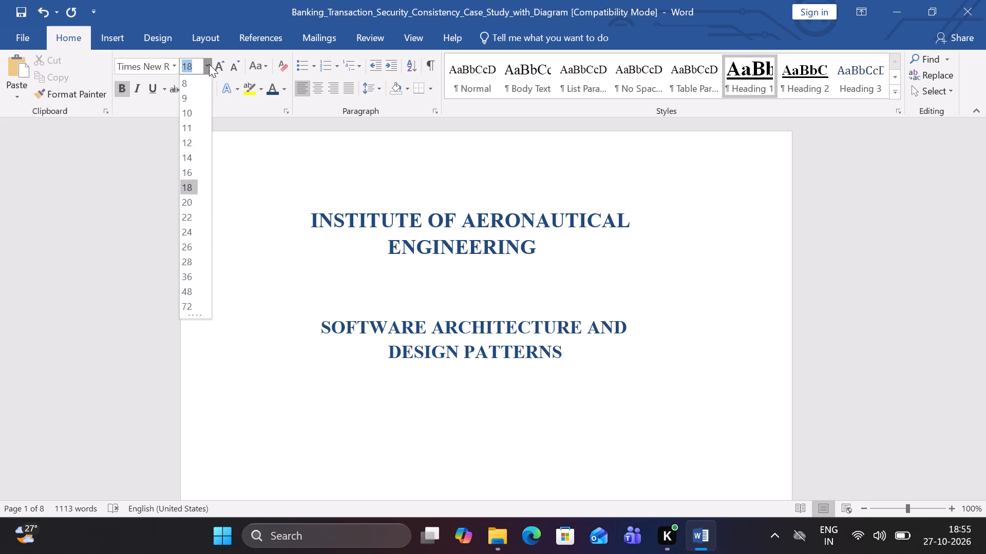
left_click(191, 174)
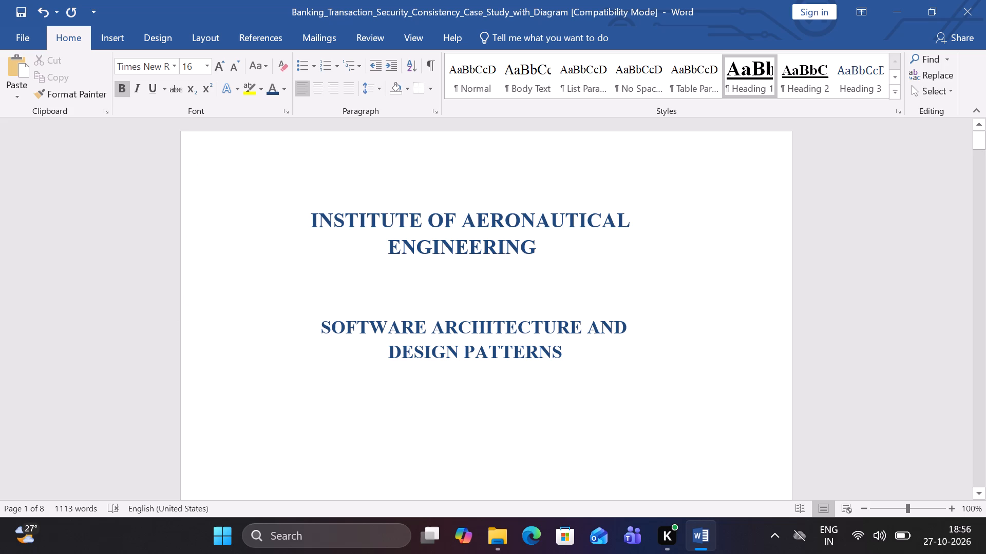
type("COU")
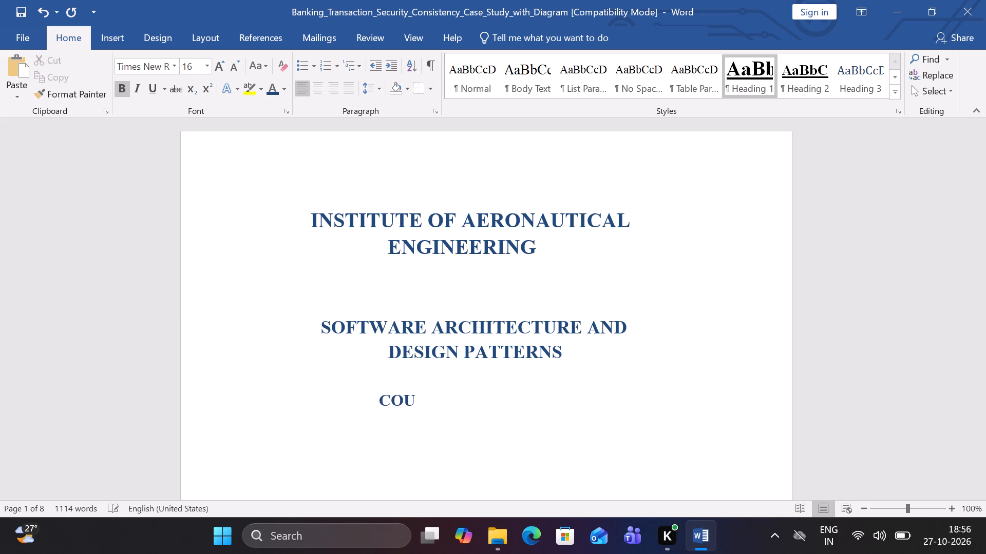
key("r")
type("SE")
key("space")
type("CODE")
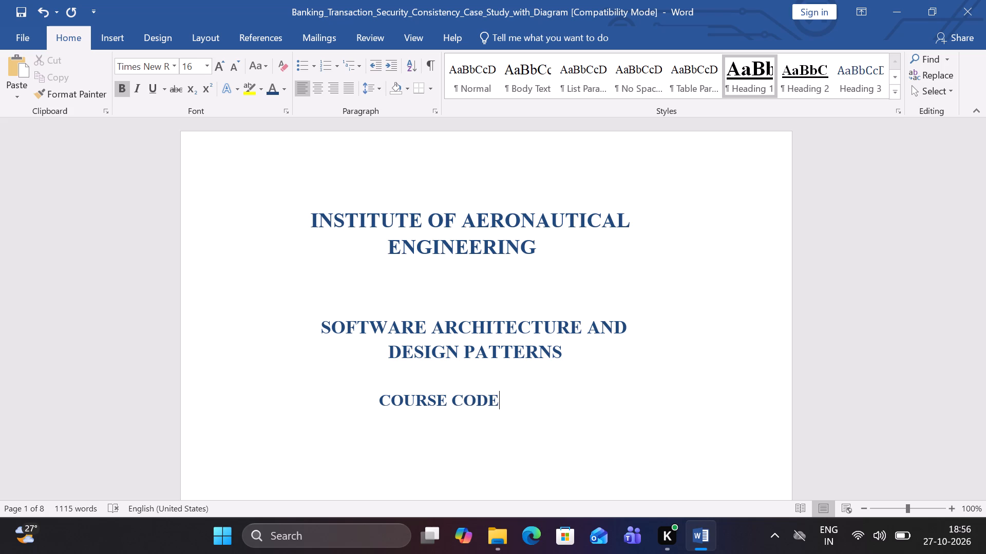
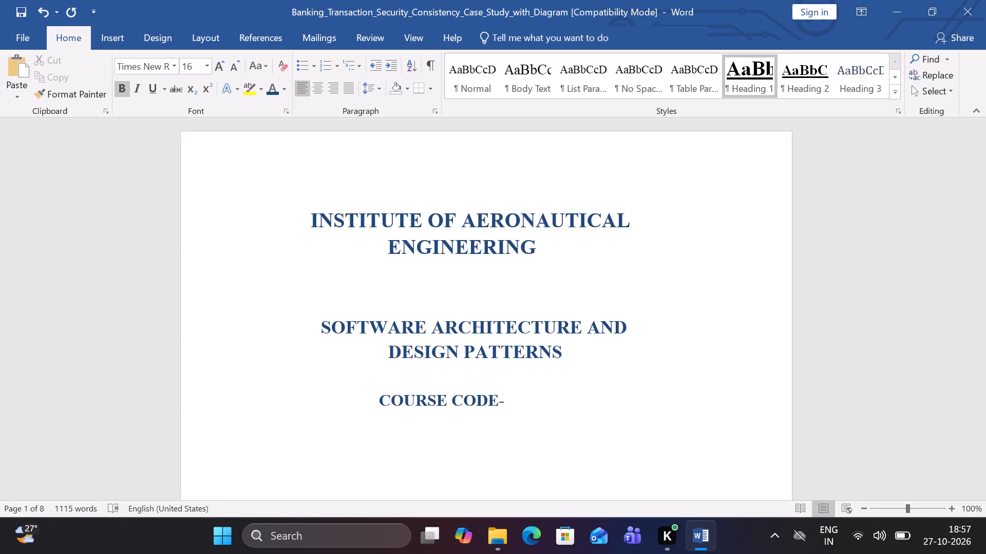
Complete the course code line with a spaced dash and the code, reading "COURSE CODE – ACSD38".
key("BackSpace")
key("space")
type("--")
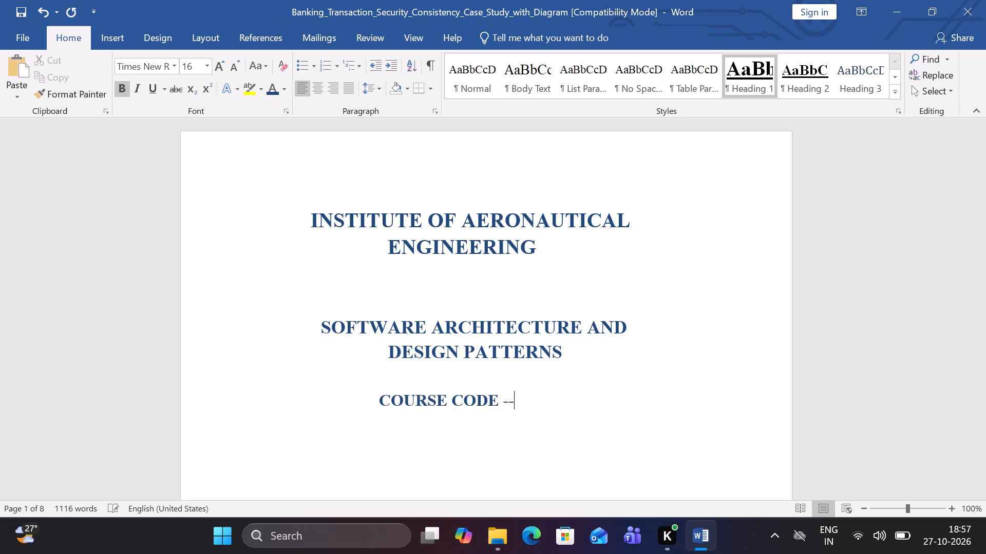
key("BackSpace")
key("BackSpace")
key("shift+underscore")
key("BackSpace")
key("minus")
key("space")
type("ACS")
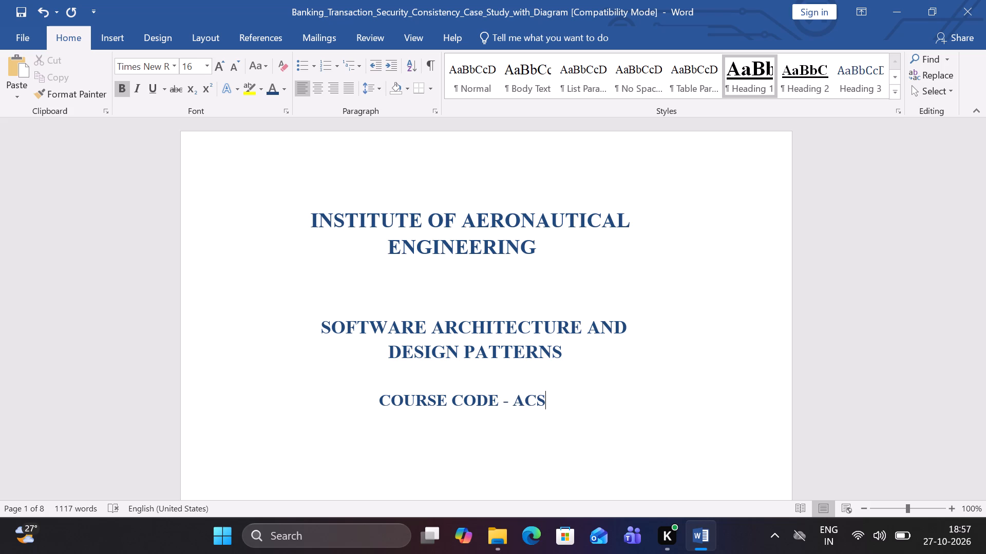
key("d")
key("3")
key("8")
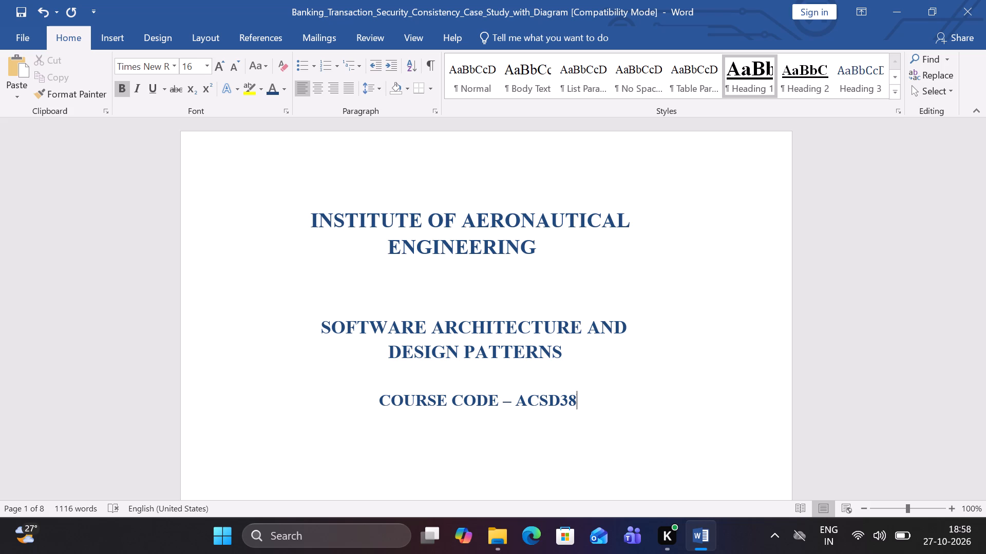
Start a line directly below the course code and indent it with spaces to roughly beneath the start of "COURSE".
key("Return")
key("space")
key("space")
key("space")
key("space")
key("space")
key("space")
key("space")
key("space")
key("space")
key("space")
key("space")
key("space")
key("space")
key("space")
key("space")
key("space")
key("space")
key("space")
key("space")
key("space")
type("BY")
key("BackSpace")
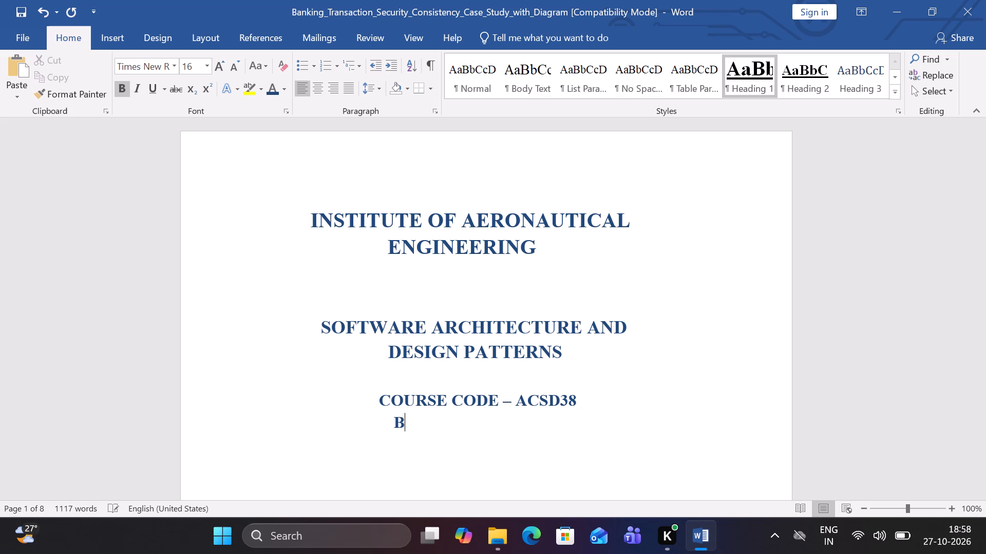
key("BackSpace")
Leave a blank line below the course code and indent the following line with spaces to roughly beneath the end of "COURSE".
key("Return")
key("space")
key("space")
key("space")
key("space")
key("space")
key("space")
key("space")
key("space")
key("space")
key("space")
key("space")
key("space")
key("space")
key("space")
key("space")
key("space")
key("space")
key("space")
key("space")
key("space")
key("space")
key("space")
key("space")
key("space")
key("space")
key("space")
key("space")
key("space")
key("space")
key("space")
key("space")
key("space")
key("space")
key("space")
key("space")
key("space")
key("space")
Set the font colour to black and add "BY" in capitals on the indented line.
left_click(281, 91)
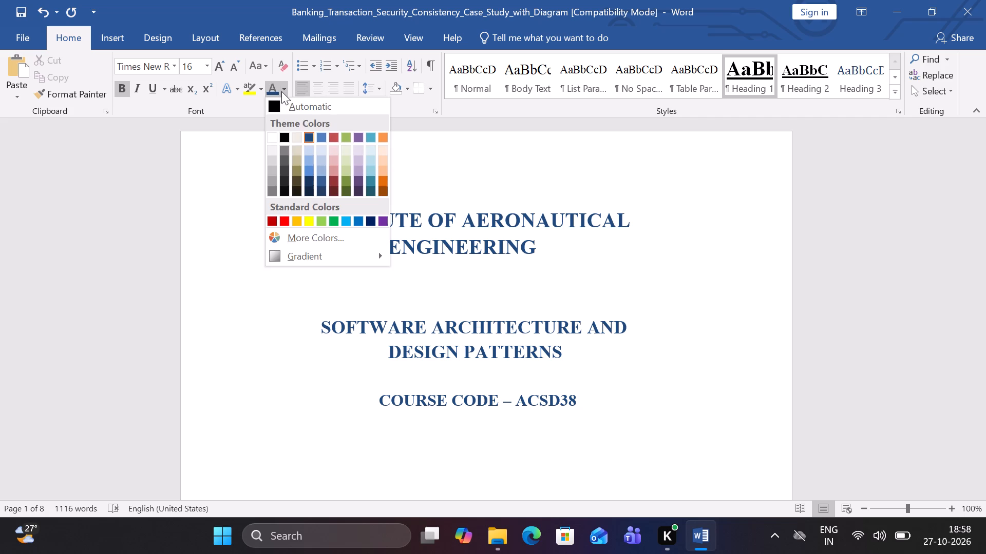
left_click(284, 136)
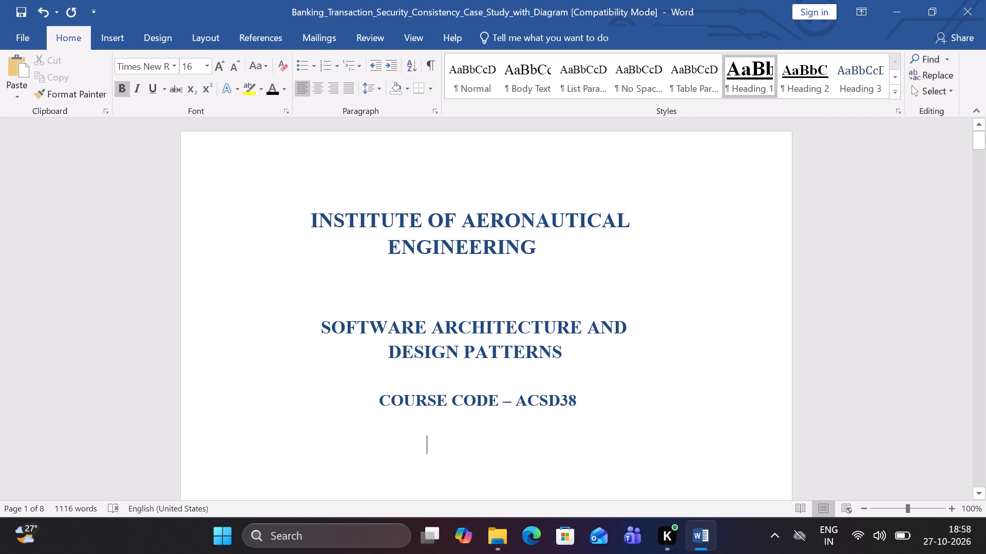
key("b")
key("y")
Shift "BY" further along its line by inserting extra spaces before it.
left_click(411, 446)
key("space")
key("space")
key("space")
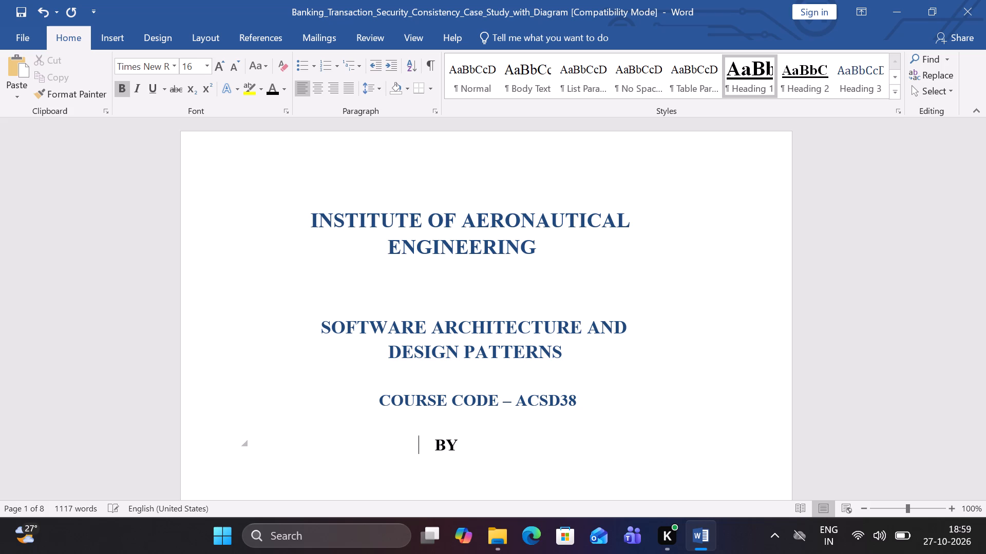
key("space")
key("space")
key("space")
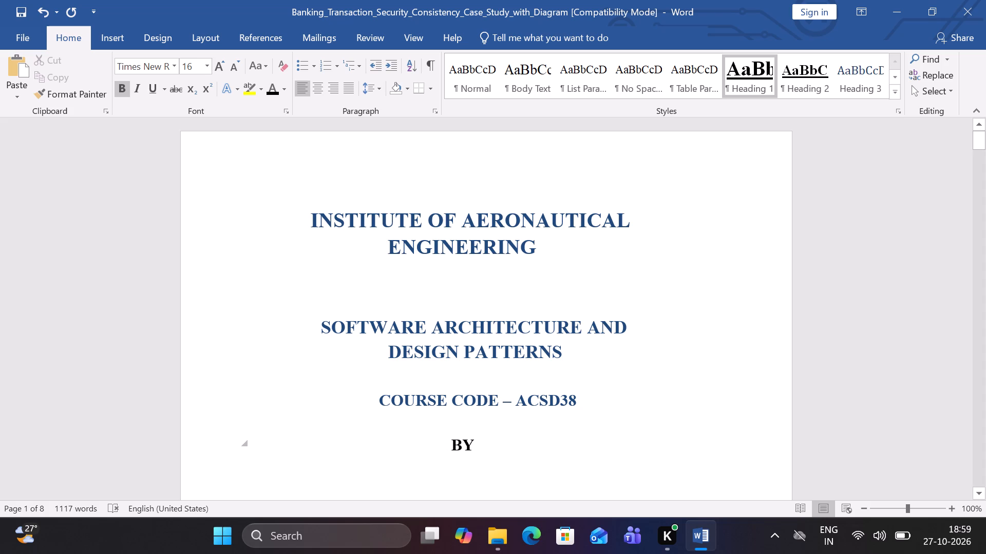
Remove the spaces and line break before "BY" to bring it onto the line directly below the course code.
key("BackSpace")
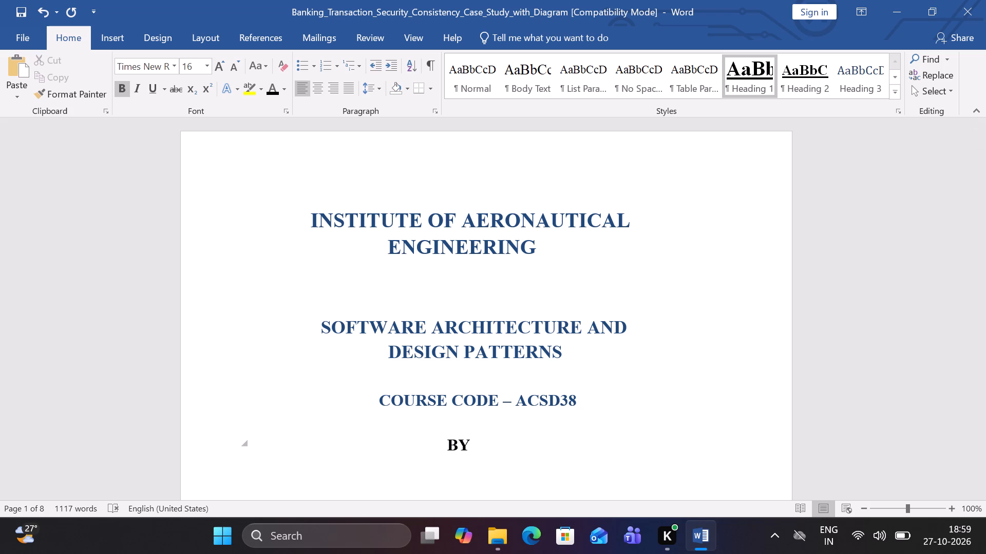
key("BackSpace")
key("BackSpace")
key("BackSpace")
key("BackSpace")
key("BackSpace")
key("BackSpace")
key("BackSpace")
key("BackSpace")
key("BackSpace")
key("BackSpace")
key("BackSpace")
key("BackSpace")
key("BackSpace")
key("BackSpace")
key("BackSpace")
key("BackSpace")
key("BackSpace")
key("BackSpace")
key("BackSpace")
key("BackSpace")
Indent "BY" with spaces until it is roughly centred beneath "COURSE CODE – ACSD38".
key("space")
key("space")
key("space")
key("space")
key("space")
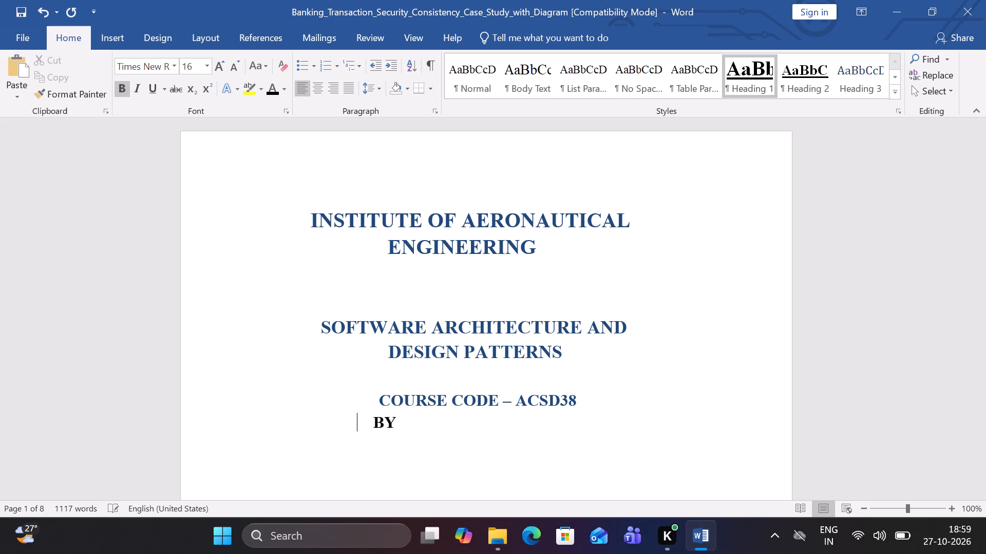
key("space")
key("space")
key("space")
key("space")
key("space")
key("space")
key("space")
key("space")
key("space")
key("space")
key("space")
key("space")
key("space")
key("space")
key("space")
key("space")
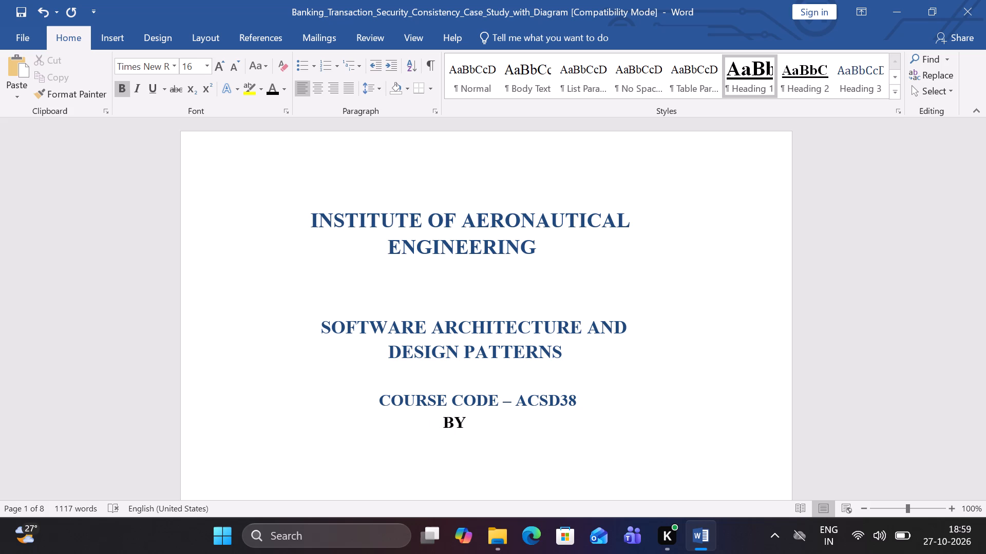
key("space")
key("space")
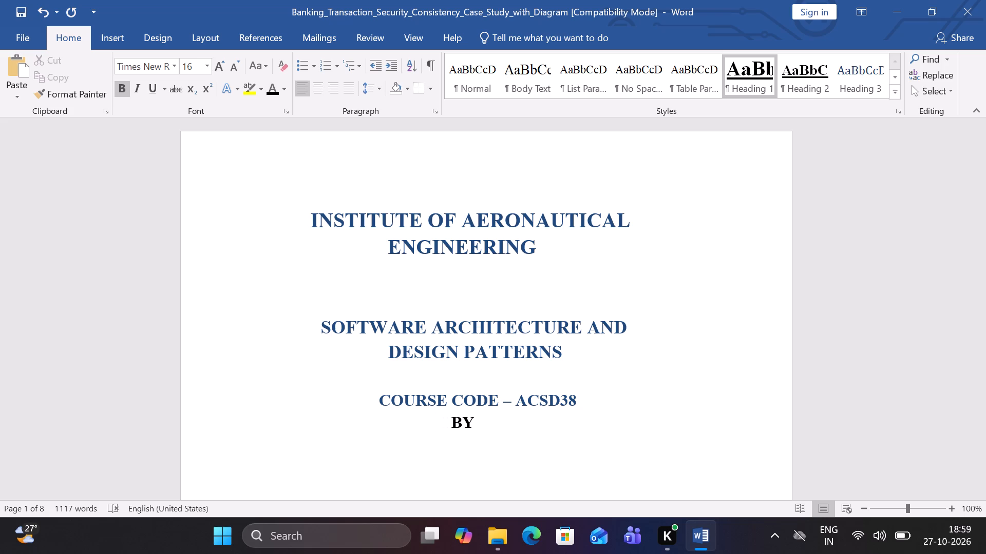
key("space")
Start a new line below "BY" and indent it with spaces to just past the start of the course code line.
left_click(515, 421)
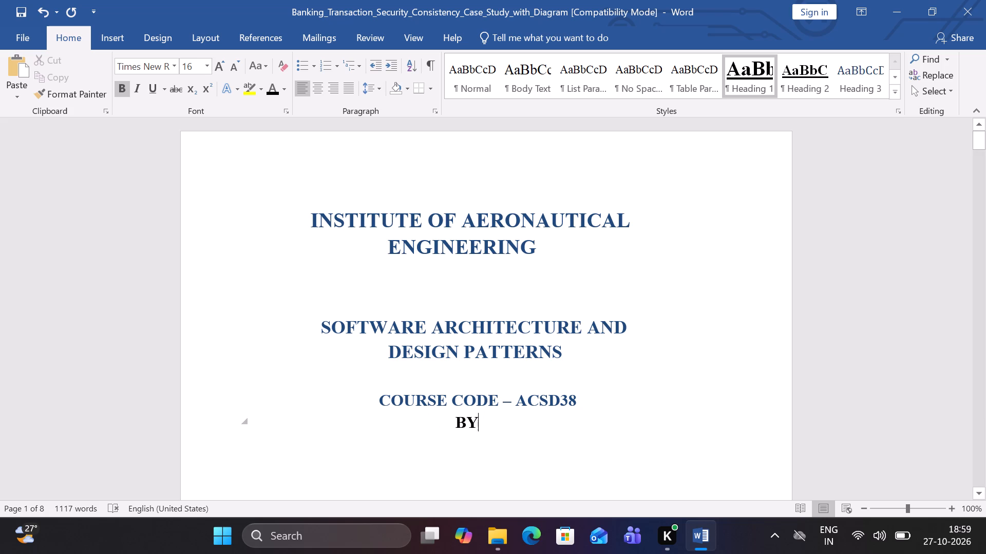
key("Return")
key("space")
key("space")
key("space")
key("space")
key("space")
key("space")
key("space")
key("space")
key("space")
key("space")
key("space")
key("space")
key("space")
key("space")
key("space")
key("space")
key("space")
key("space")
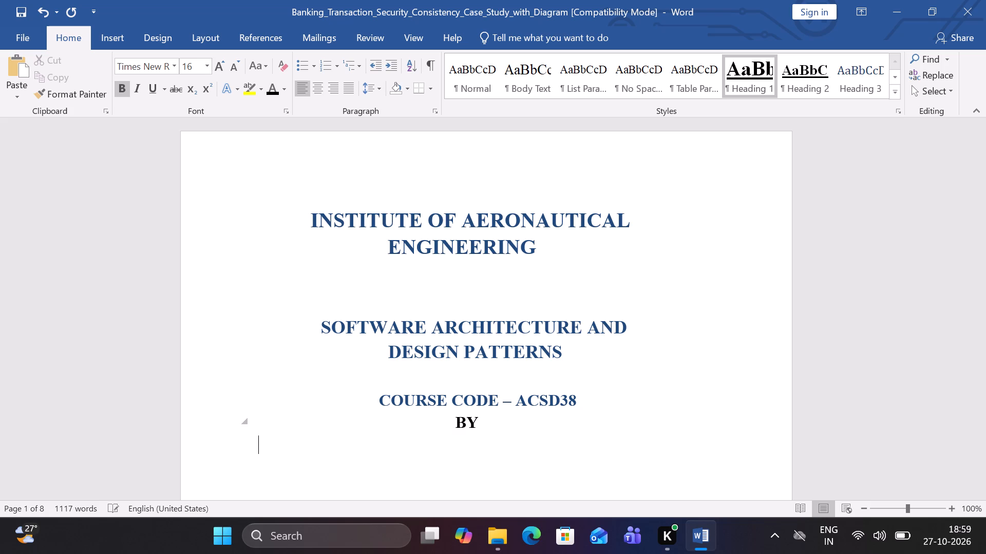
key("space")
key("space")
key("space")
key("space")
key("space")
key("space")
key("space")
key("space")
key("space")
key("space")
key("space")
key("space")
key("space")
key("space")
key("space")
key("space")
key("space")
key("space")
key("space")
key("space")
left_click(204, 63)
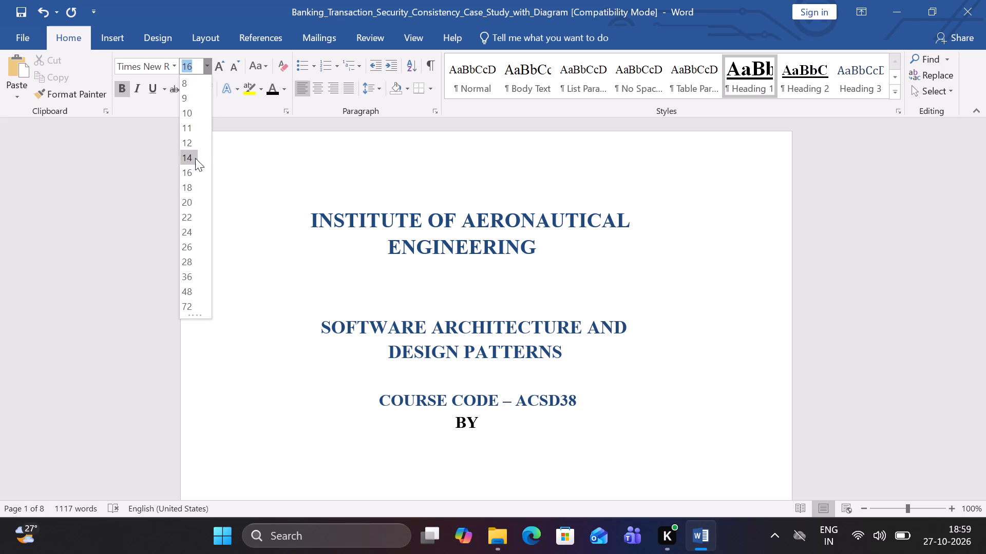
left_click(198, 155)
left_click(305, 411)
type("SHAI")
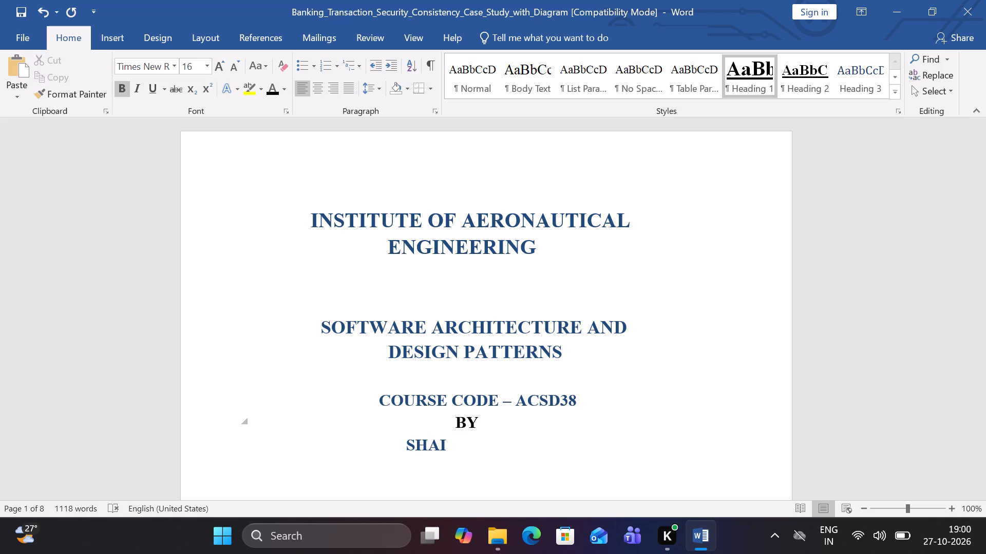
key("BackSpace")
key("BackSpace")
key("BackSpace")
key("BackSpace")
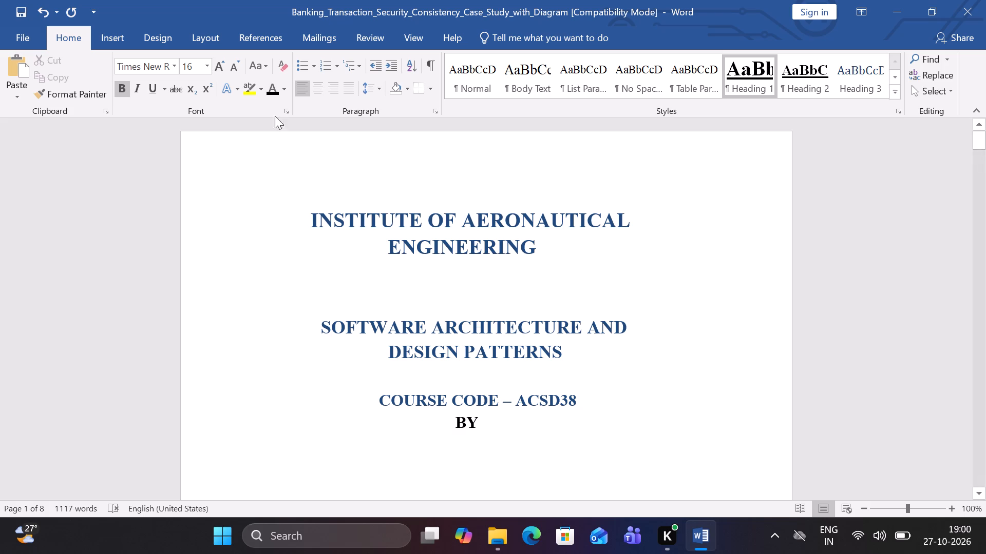
Set the font colour to black and enter the author's name in capitals on the indented line below "BY".
left_click(287, 82)
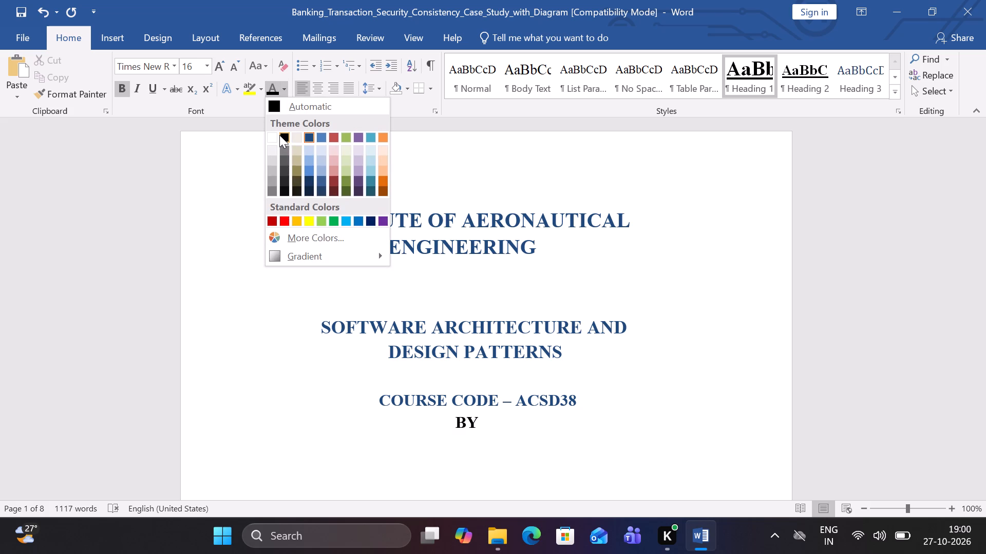
left_click(281, 135)
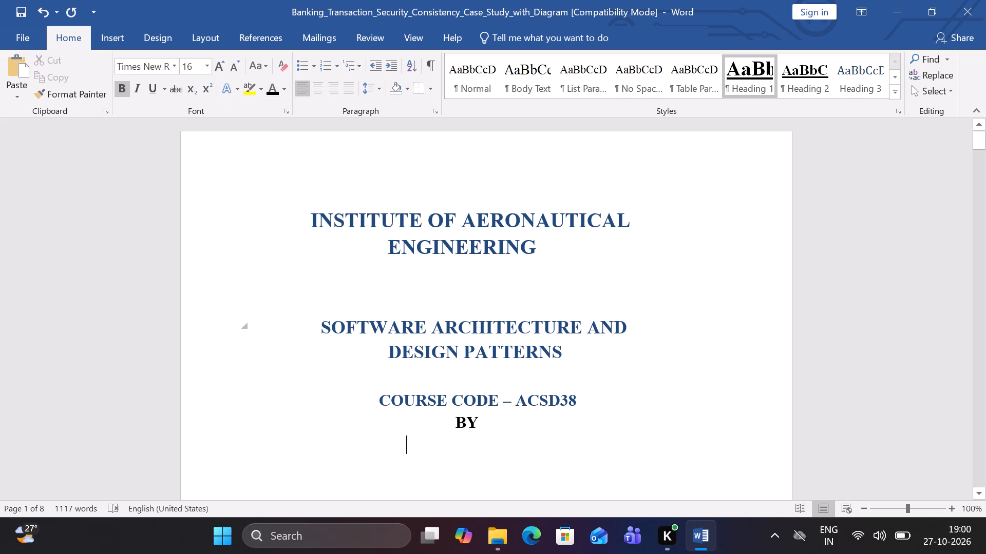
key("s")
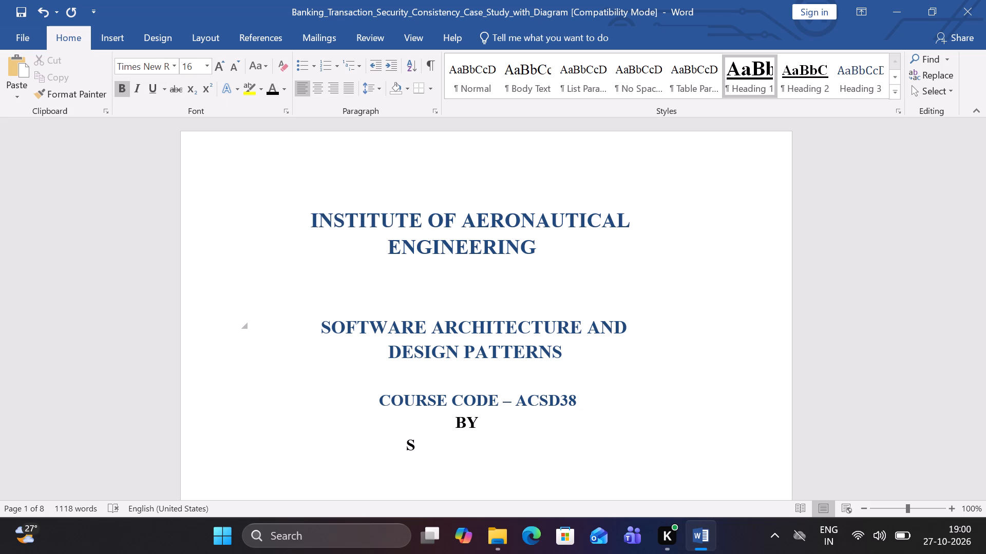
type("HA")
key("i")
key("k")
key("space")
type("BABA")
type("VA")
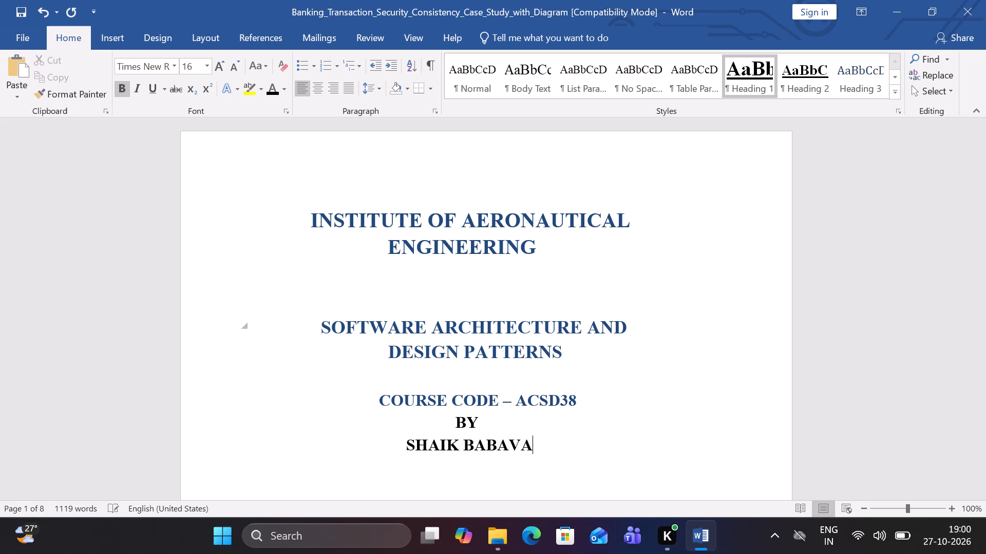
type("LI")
Add the author's roll number on a new line below the name, indented with spaces to sit roughly centred beneath it.
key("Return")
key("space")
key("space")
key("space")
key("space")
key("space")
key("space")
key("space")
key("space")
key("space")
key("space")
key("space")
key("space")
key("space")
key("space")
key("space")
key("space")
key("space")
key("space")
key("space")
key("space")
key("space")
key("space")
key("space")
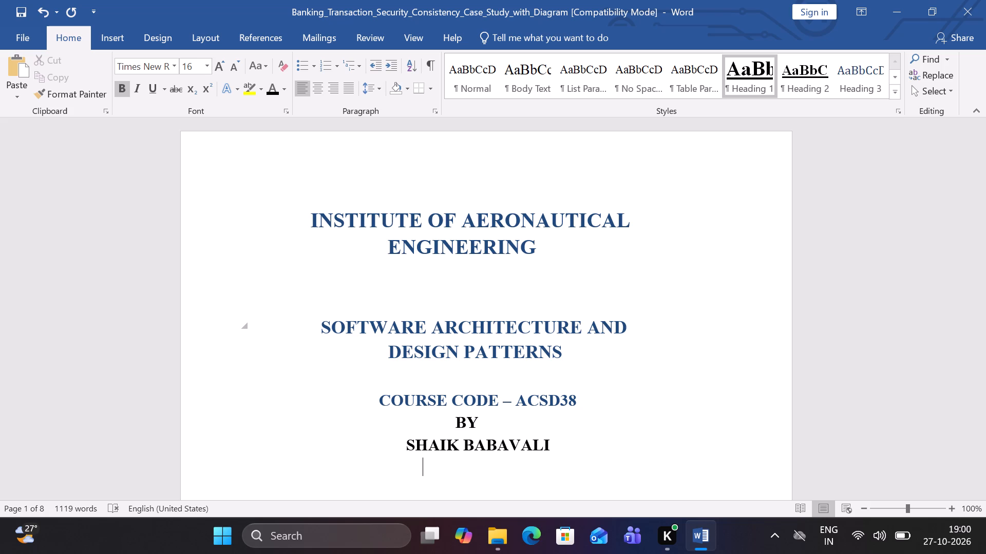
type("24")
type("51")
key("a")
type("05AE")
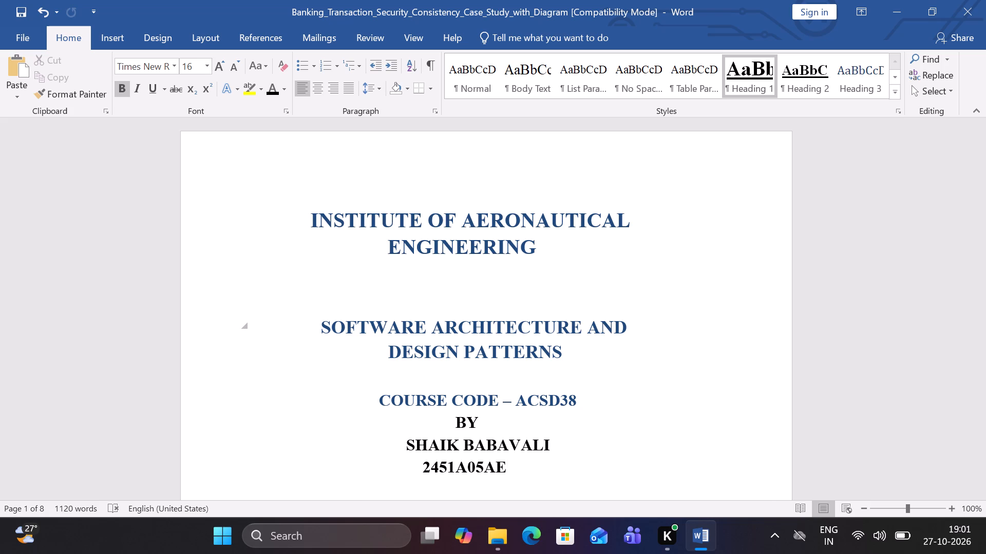
Start a new line below the roll number and indent it with spaces to just past the start of the "SOFTWARE ARCHITECTURE AND" heading.
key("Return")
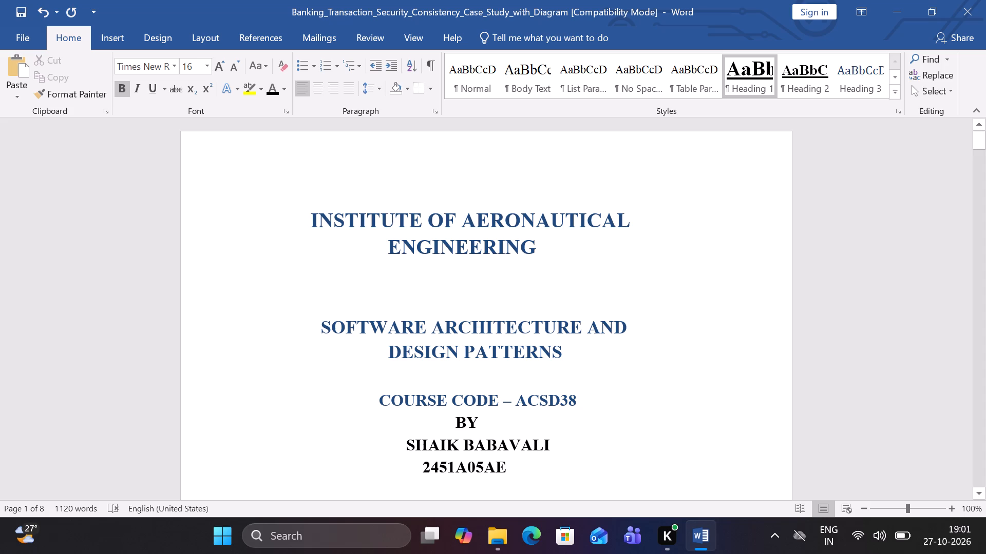
left_click_drag(981, 139, 979, 152)
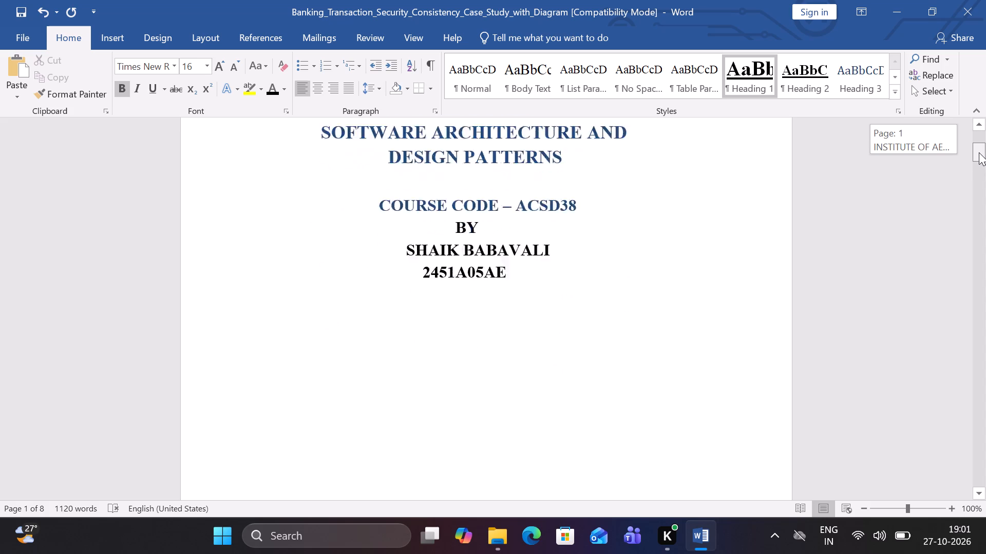
left_click_drag(979, 152, 970, 131)
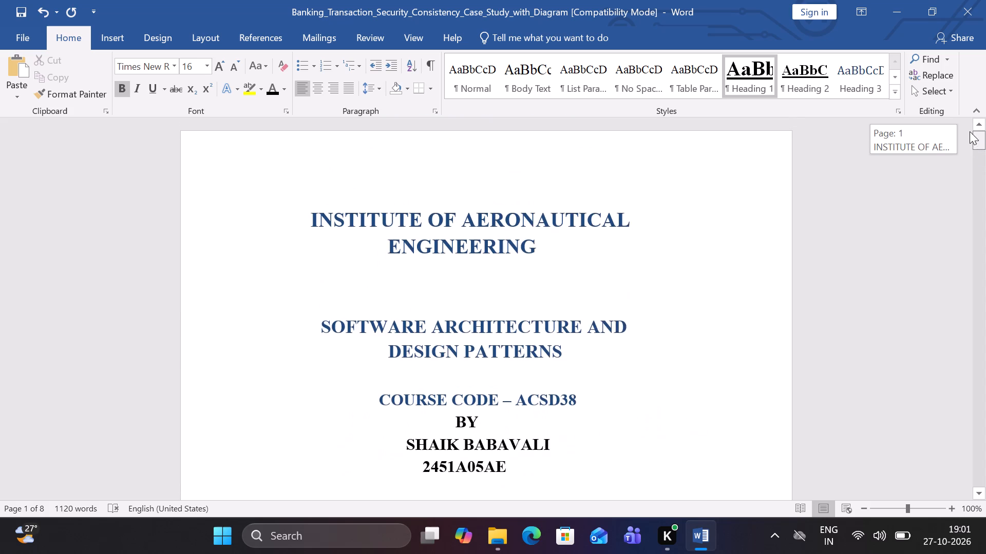
left_click_drag(970, 131, 971, 149)
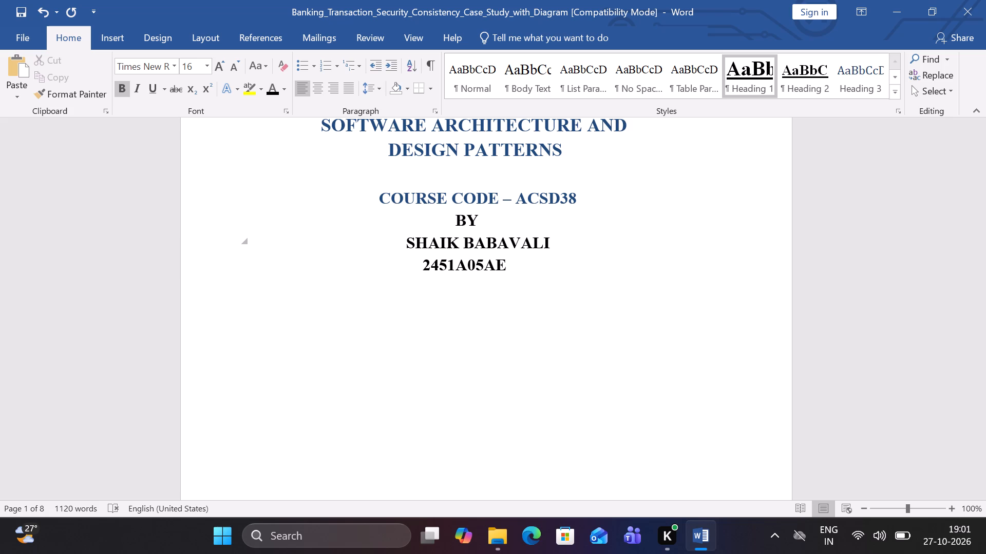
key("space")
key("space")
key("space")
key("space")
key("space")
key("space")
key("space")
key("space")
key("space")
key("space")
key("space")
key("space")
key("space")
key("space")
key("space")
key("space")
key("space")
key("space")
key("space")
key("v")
key("BackSpace")
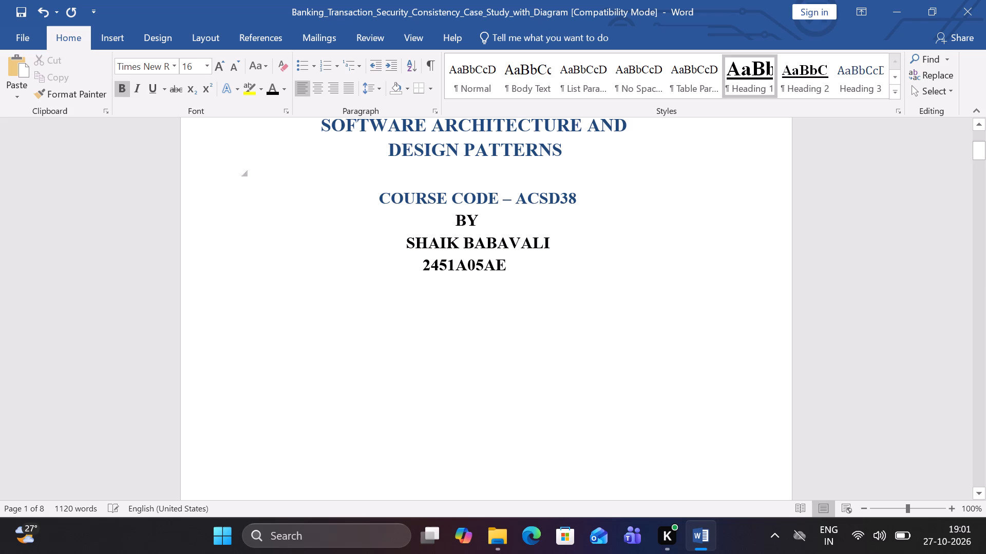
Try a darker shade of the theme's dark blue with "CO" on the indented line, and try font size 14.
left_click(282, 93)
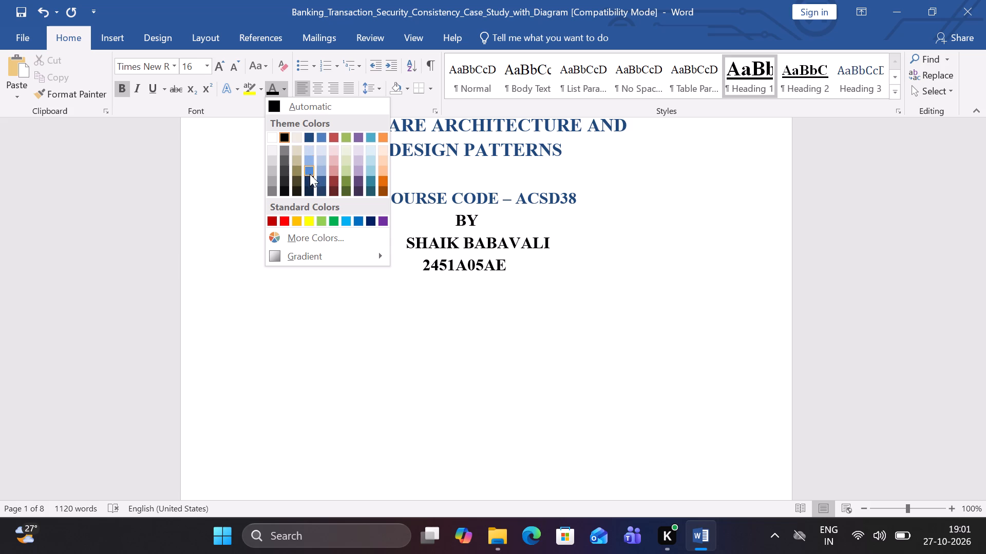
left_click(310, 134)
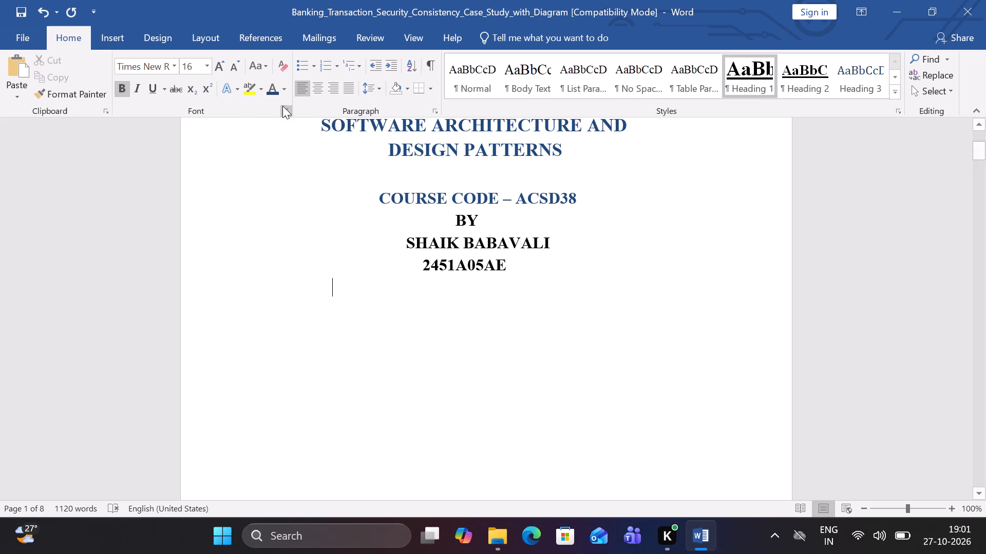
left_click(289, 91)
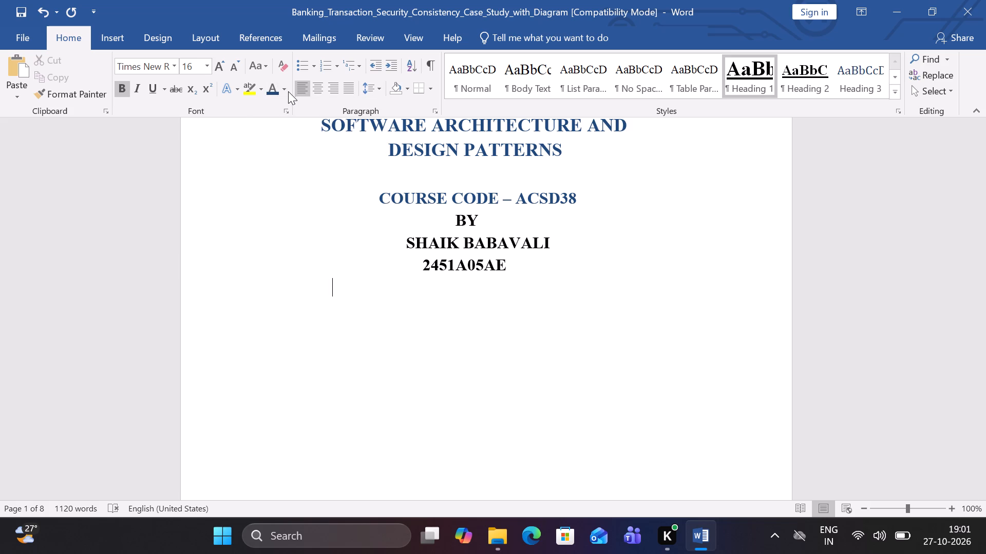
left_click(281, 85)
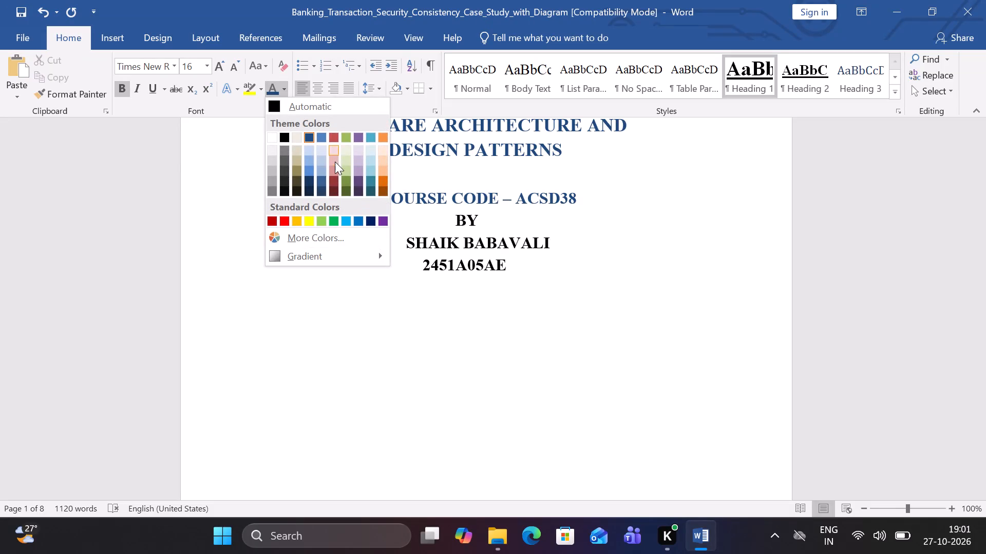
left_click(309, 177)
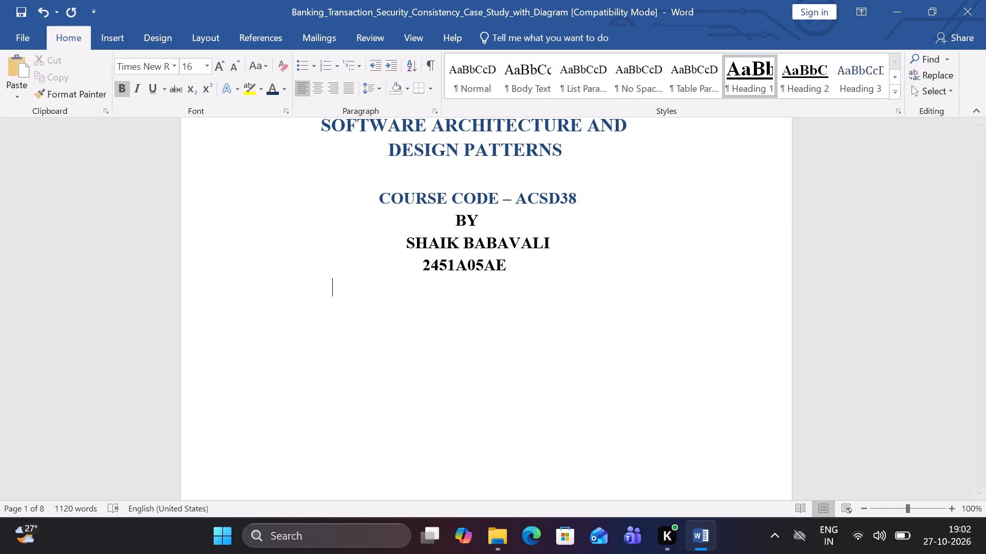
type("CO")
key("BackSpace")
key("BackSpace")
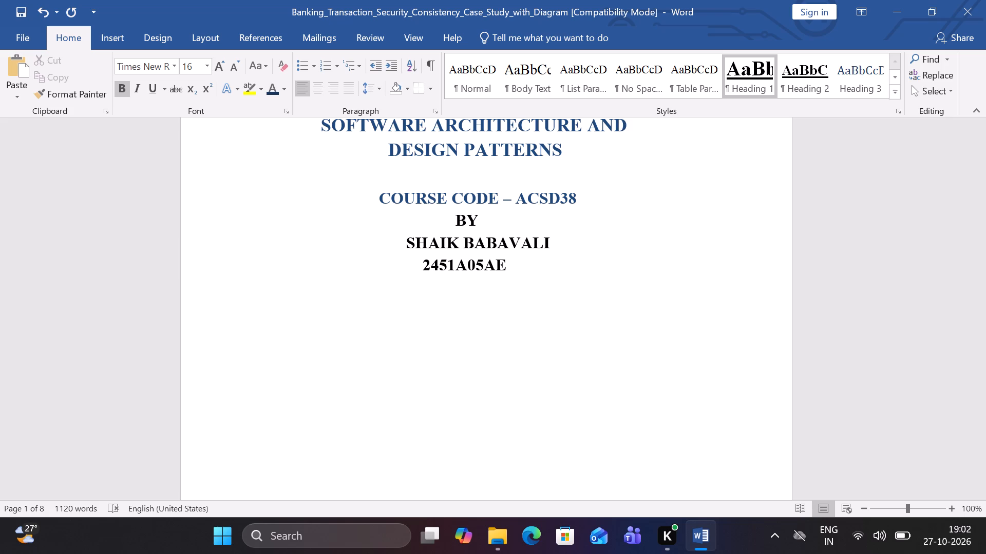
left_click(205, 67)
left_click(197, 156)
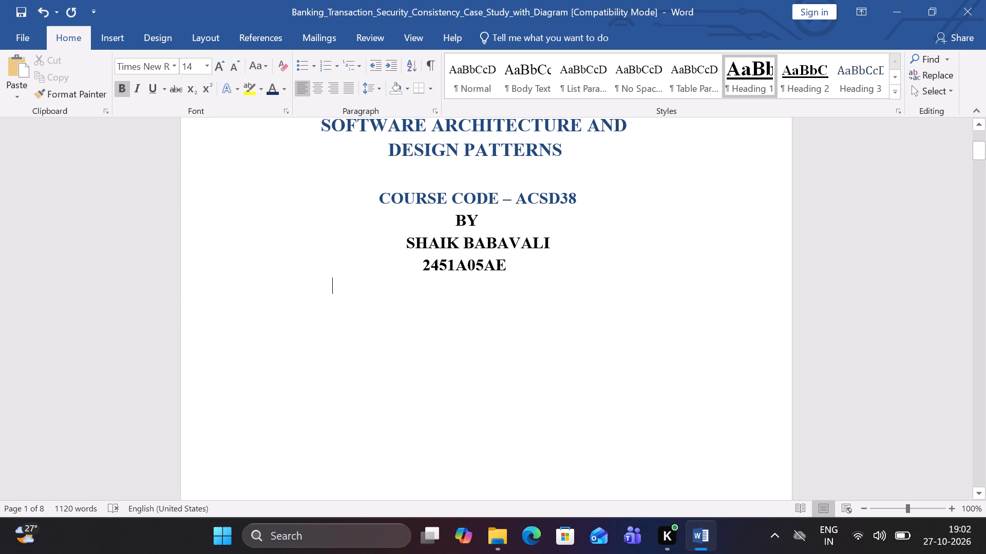
Shorten the indent of the new line below the roll number by four spaces.
key("BackSpace")
key("BackSpace")
key("BackSpace")
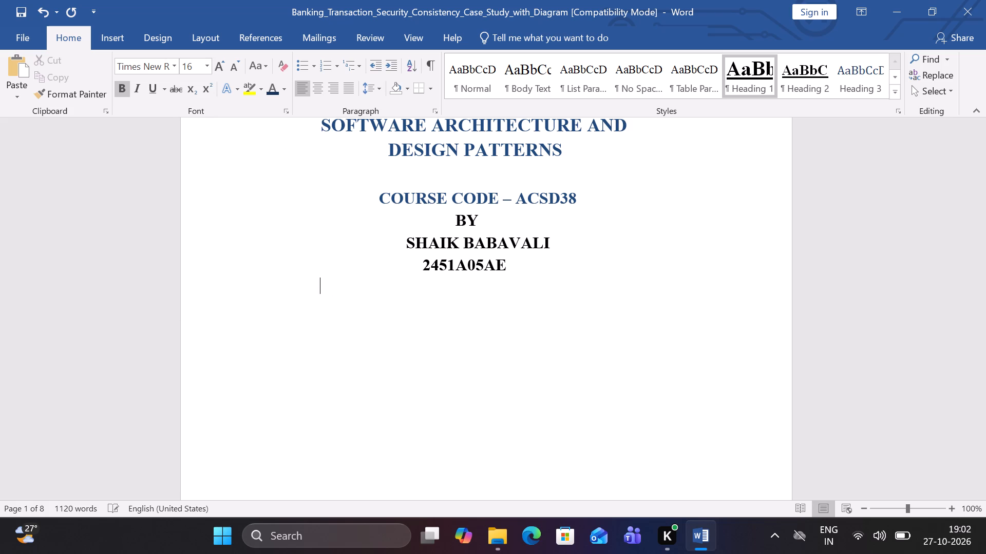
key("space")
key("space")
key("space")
key("BackSpace")
key("BackSpace")
key("BackSpace")
key("BackSpace")
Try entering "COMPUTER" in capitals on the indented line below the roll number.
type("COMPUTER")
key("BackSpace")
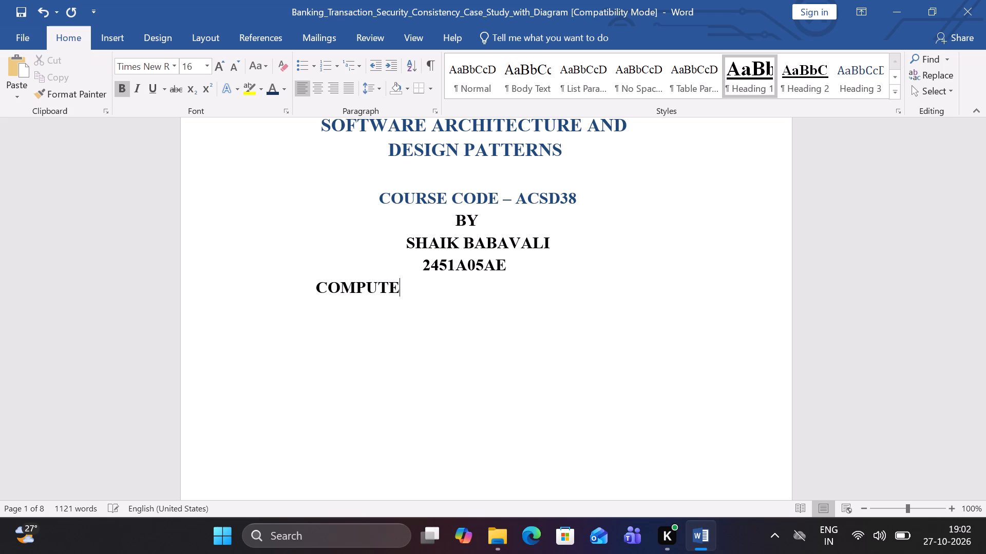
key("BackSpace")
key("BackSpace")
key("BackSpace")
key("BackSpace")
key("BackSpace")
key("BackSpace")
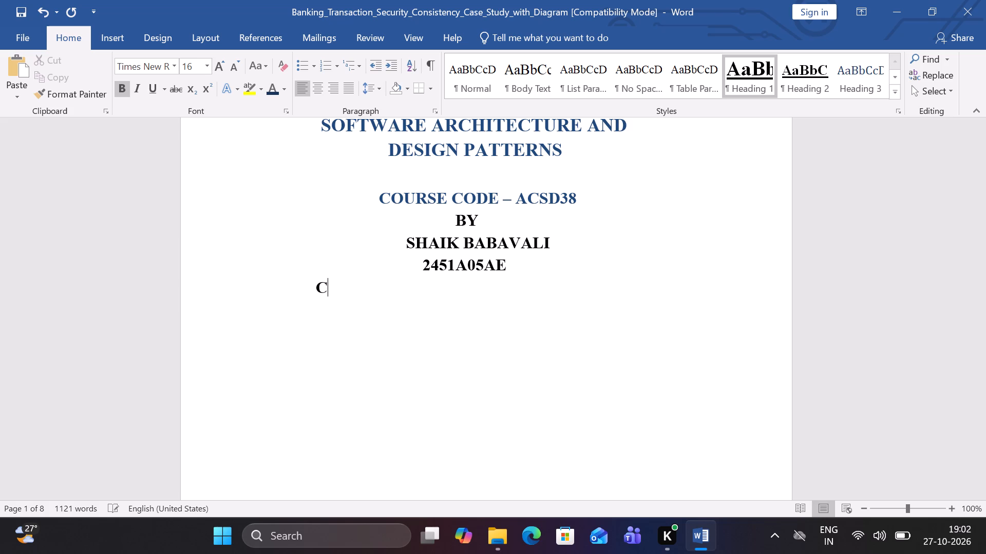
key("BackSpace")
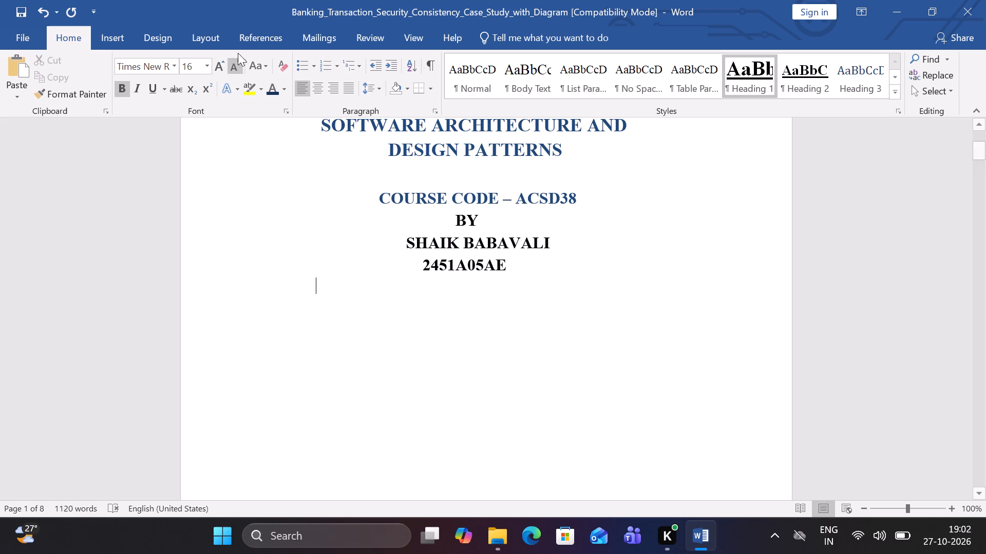
Enter "Computer Science and Engineering(core)" on the indented line below the roll number, in a darker shade of the theme's dark blue.
left_click(286, 91)
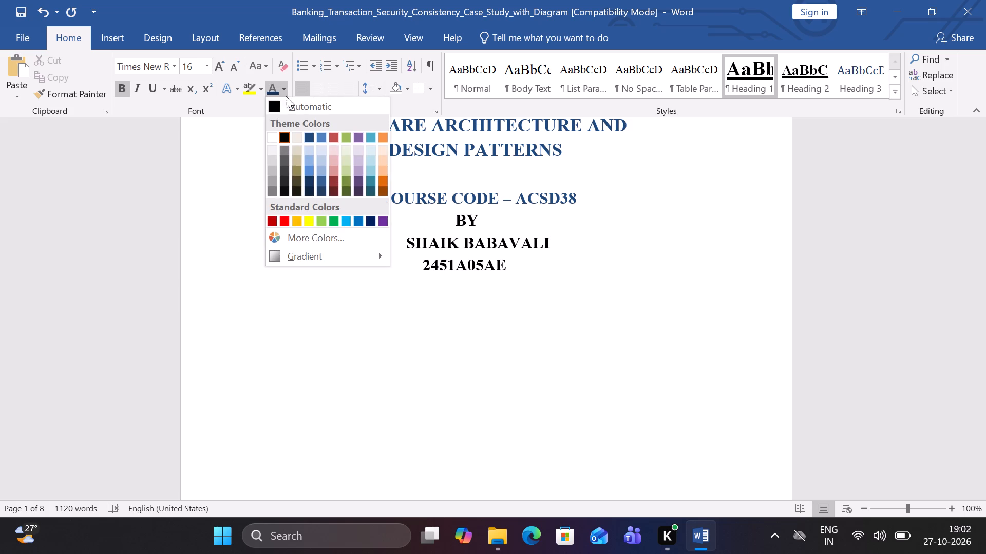
left_click(307, 135)
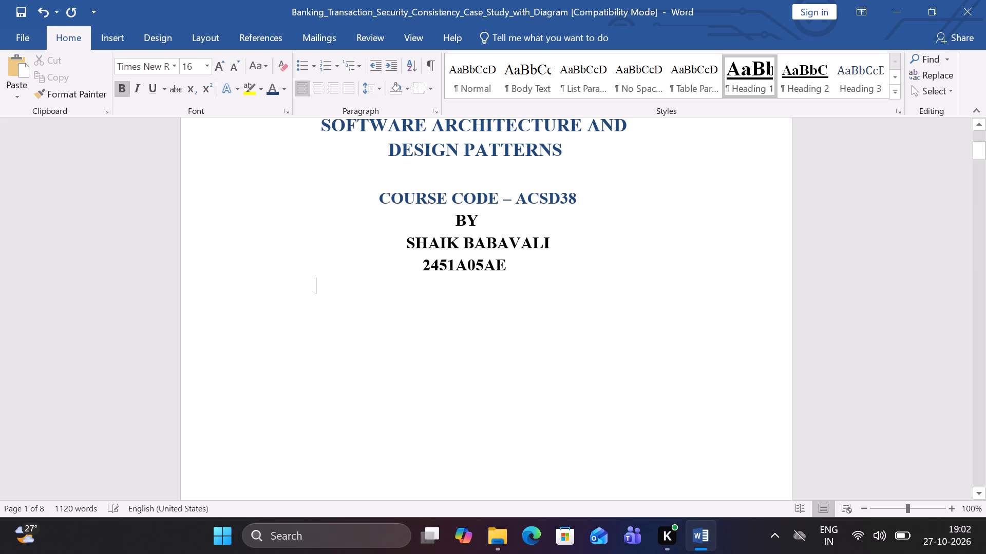
left_click(281, 88)
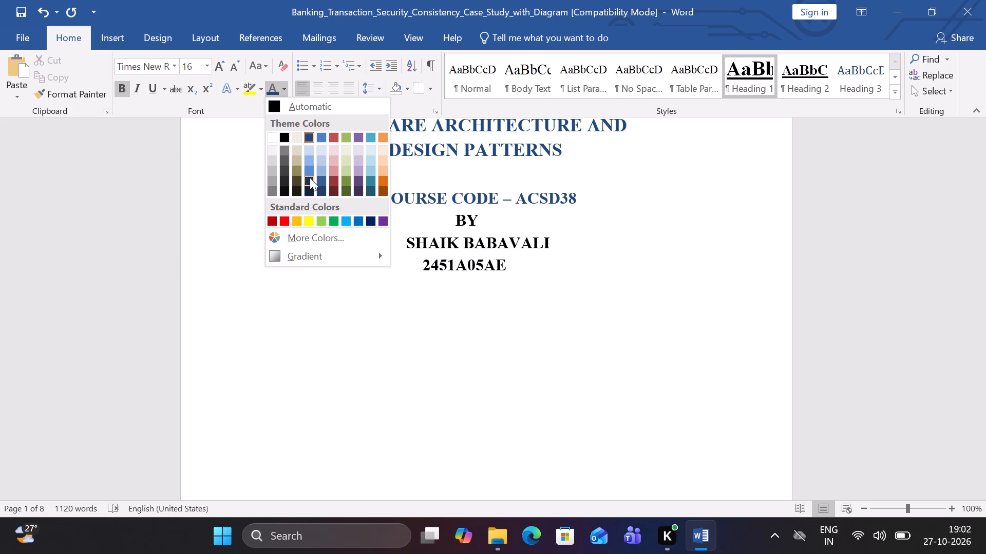
left_click(310, 177)
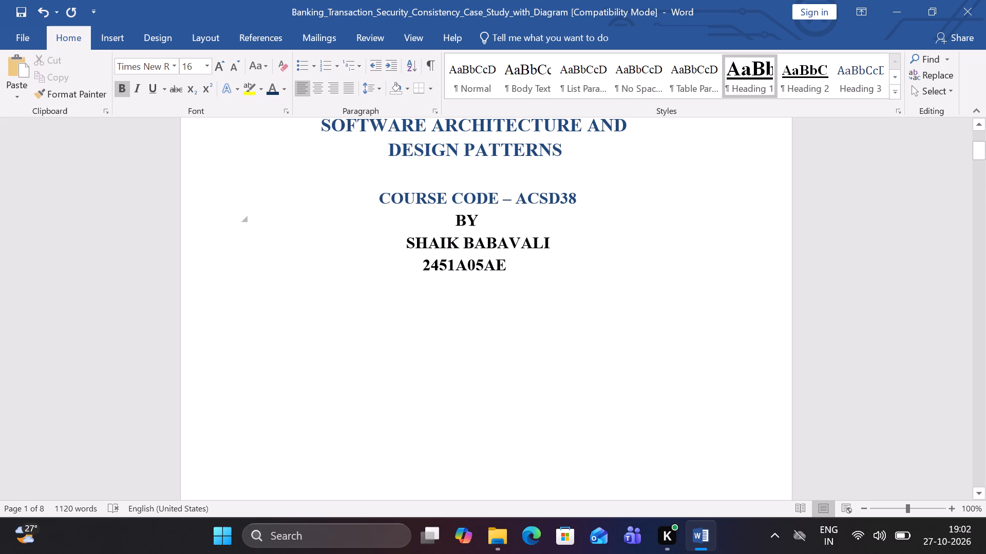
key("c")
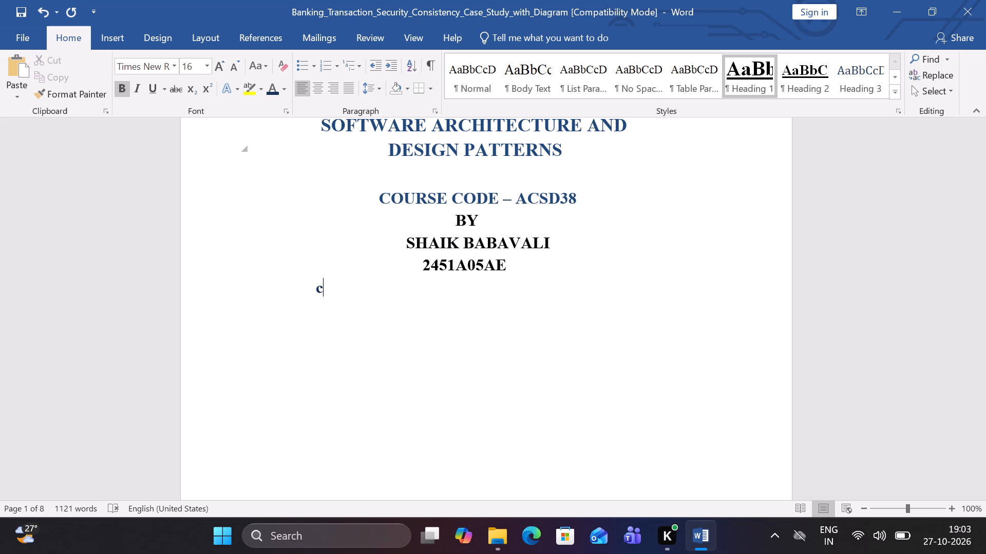
key("BackSpace")
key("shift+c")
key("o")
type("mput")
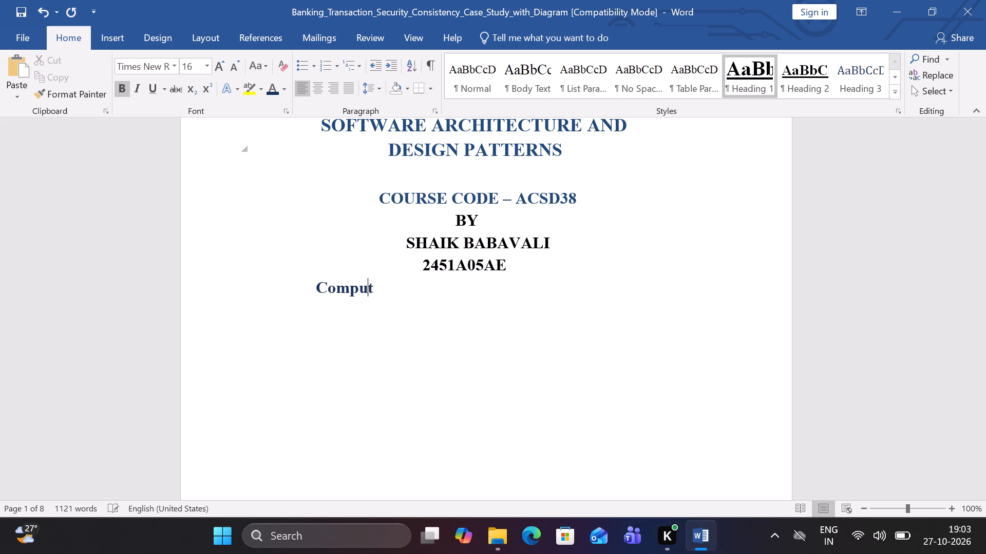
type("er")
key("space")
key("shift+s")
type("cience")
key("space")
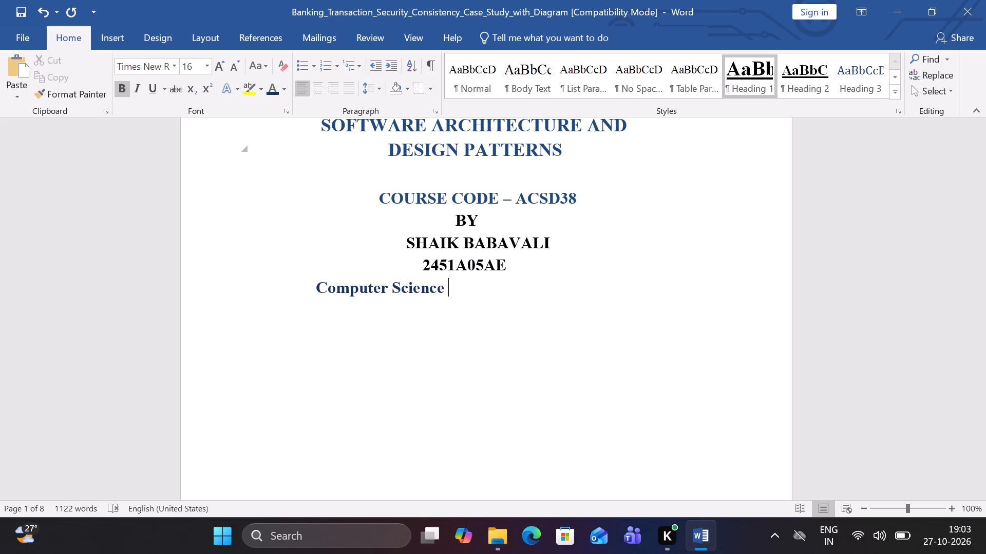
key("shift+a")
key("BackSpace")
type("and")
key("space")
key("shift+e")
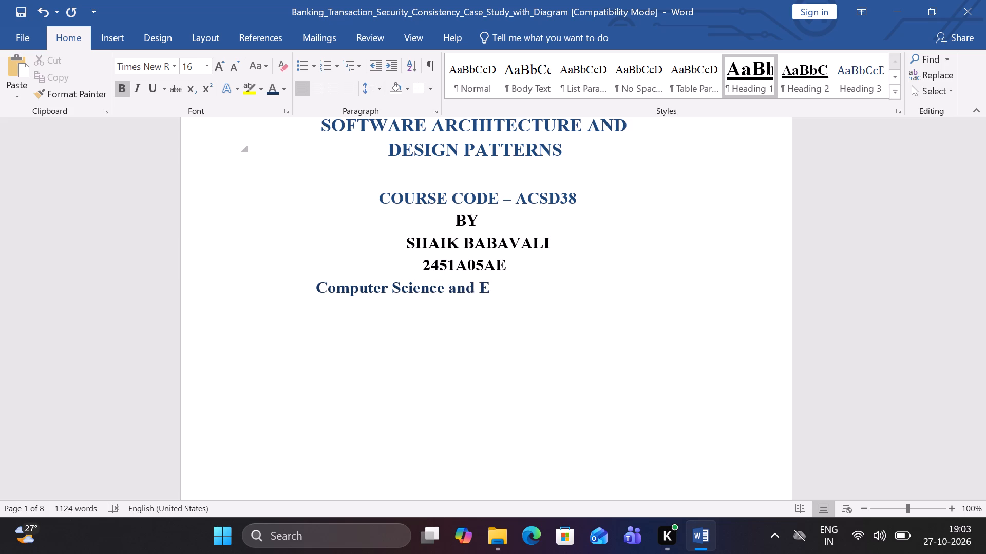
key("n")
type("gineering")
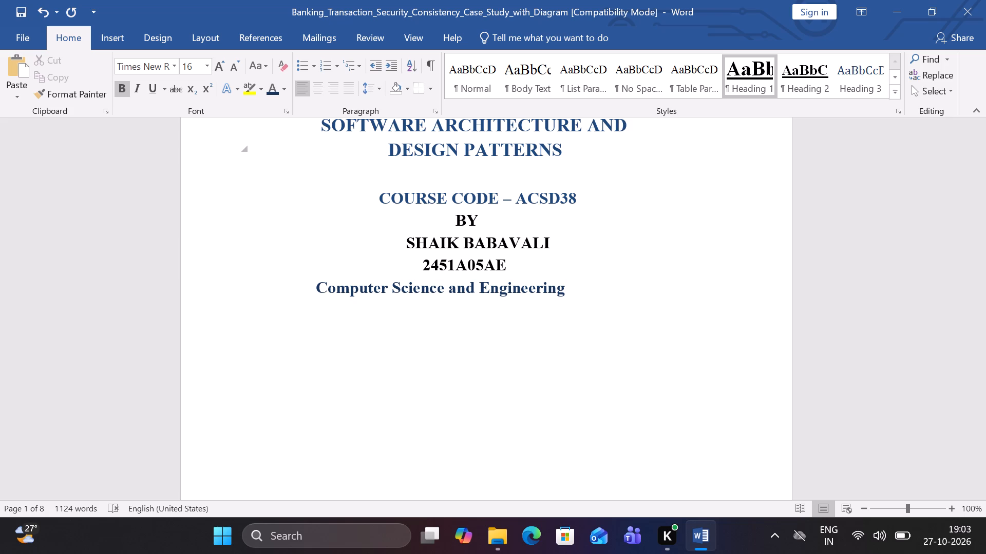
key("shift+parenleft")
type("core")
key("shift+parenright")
left_click(444, 362)
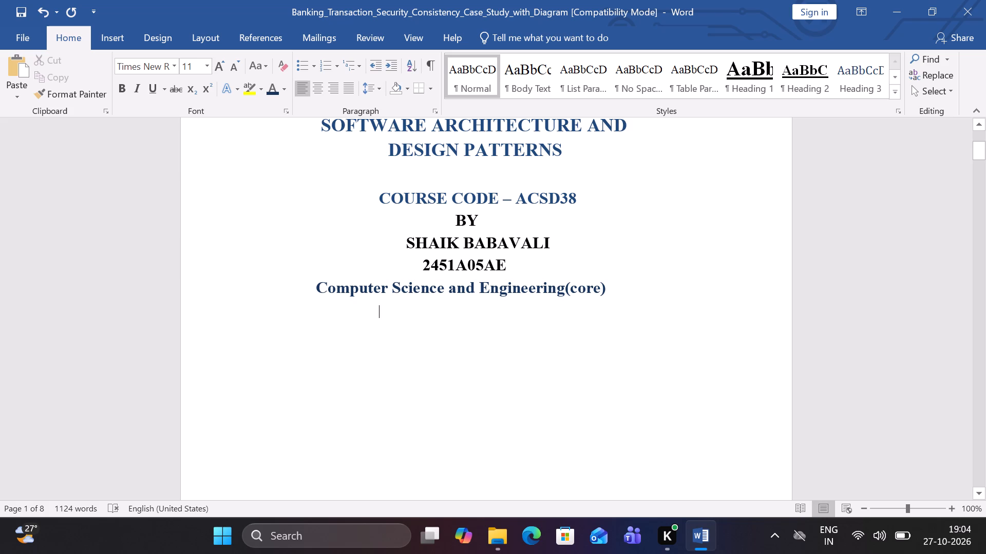
Indent the empty line above the "SOFTWARE ARCHITECTURE AND" heading with 17 spaces.
left_click_drag(979, 133, 978, 155)
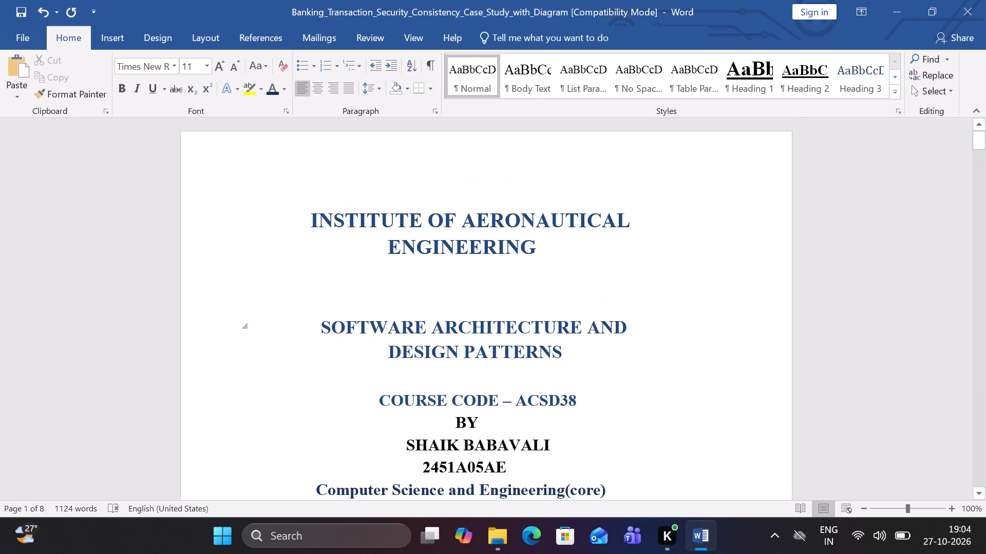
left_click(385, 308)
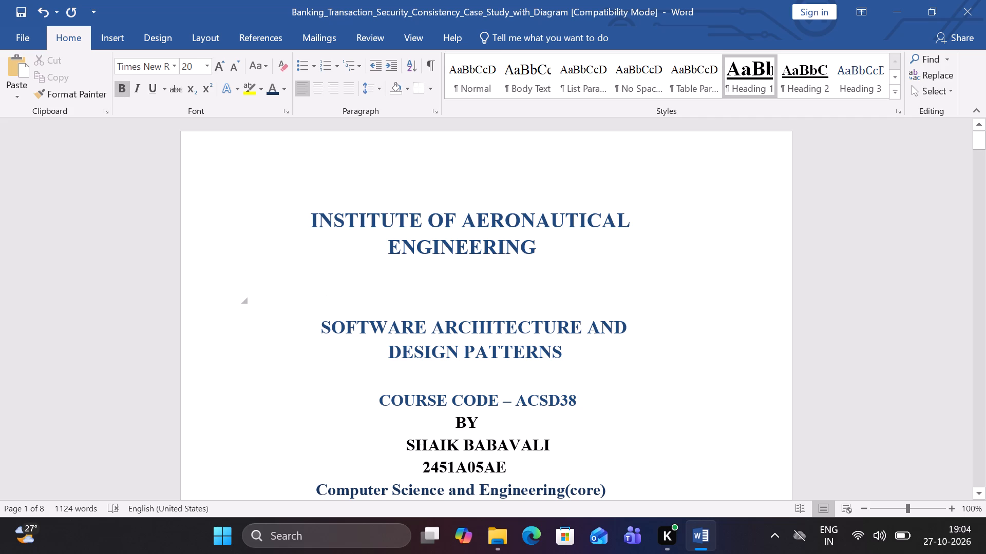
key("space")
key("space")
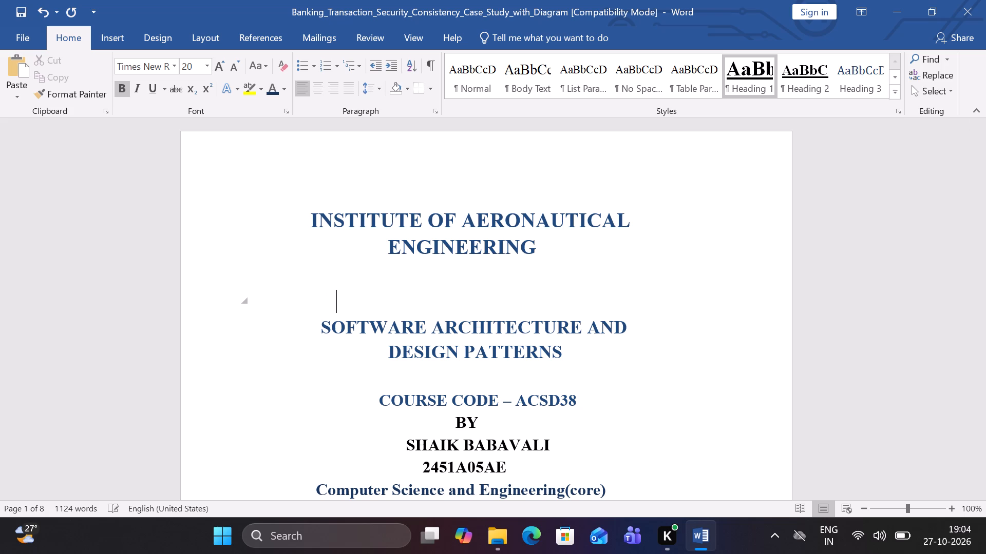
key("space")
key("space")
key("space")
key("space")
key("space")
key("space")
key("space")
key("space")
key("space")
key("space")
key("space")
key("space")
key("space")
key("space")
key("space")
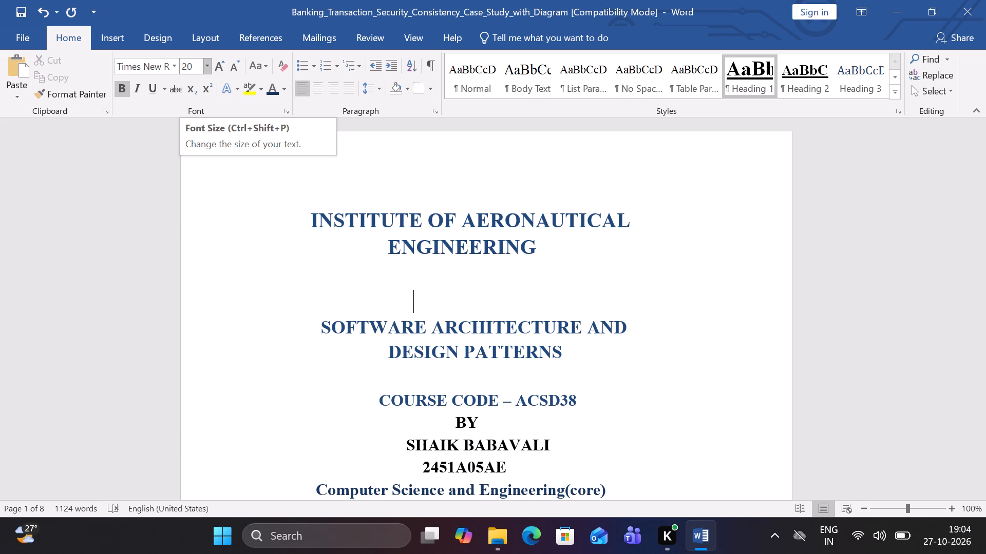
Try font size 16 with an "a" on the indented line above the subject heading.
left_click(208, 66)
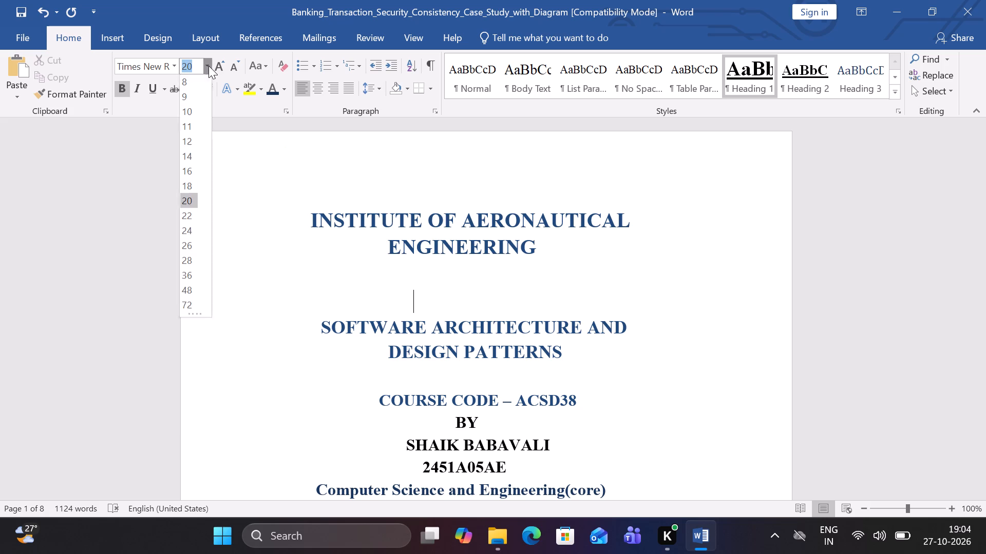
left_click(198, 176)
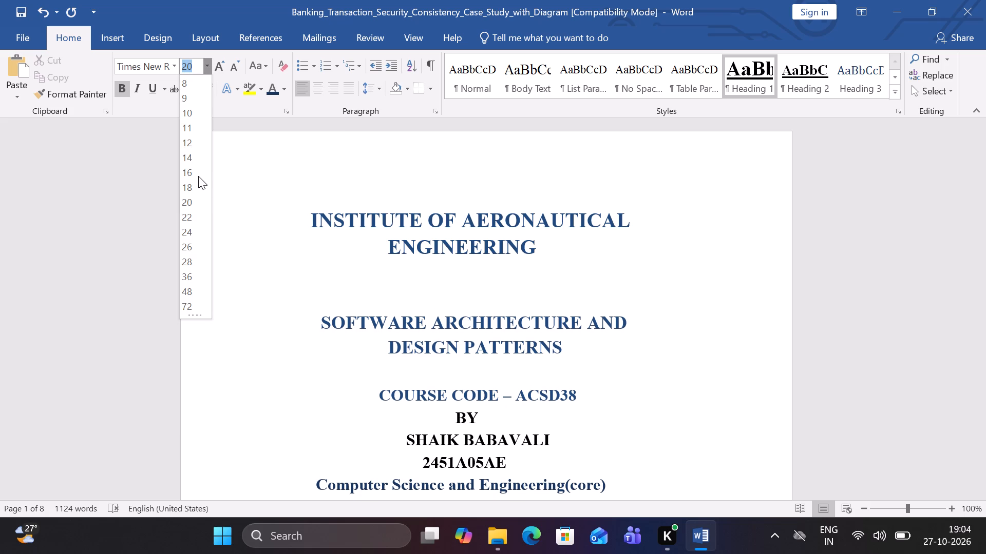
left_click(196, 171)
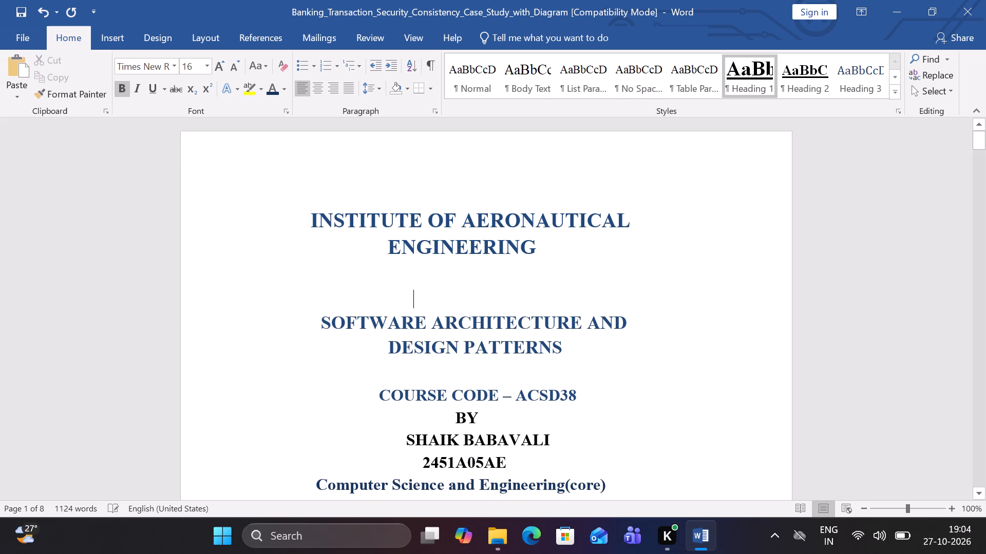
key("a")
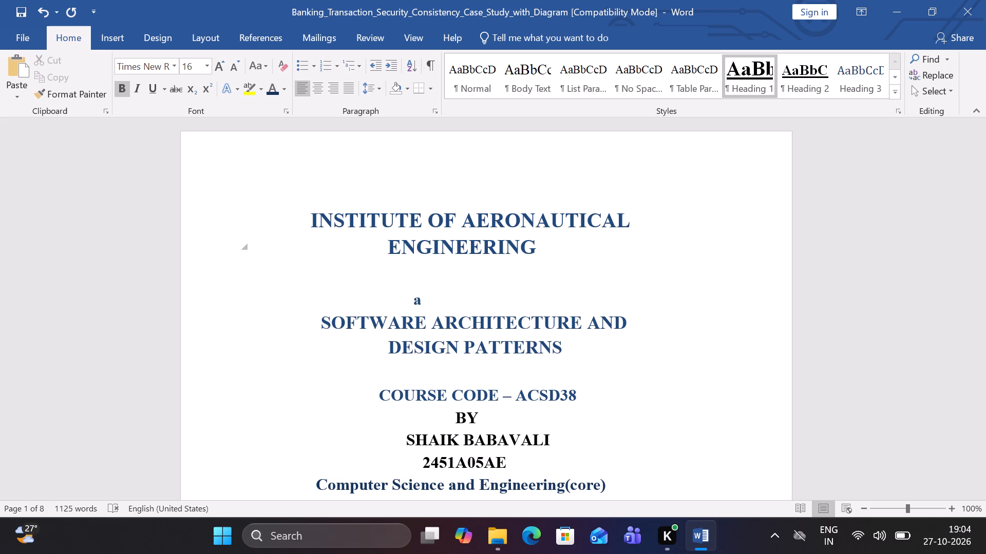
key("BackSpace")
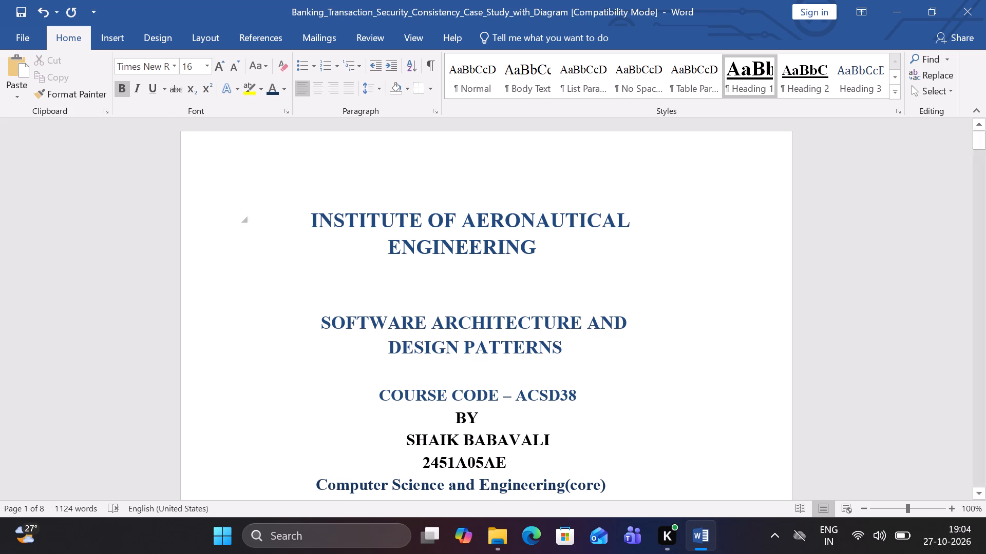
Enter "A CASE STUDY IN" in size 18 black text on the indented line above the "SOFTWARE ARCHITECTURE AND" heading.
left_click(206, 66)
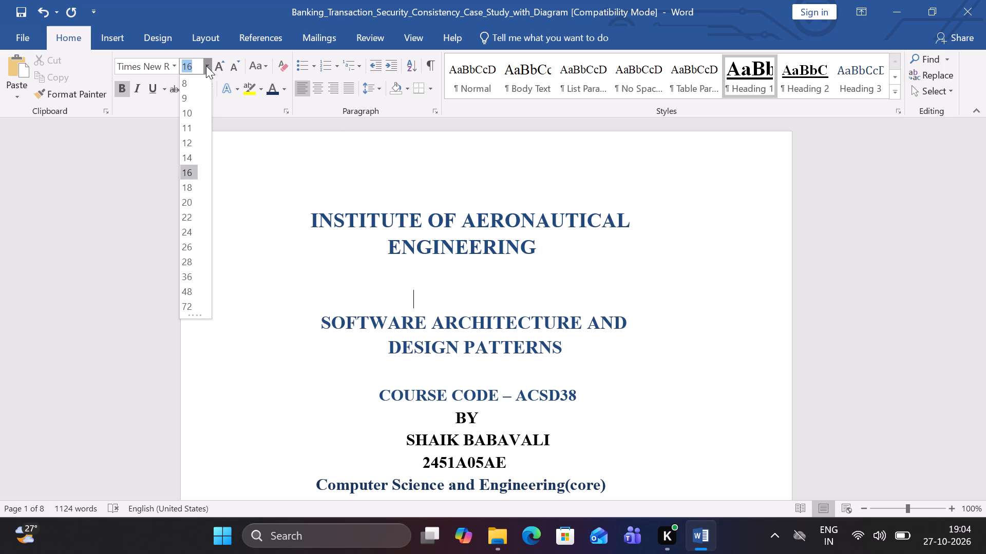
left_click(195, 183)
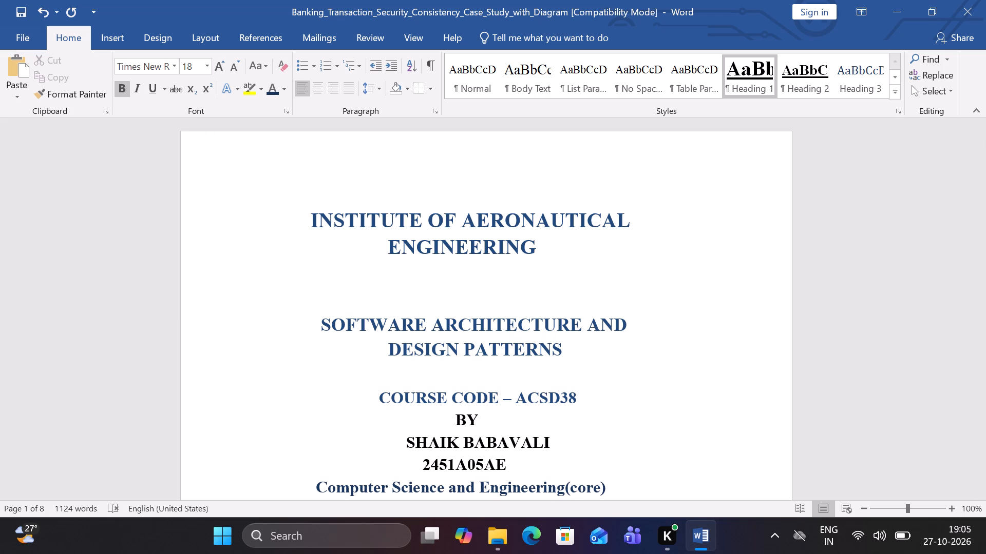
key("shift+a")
key("BackSpace")
left_click(277, 91)
left_click(286, 93)
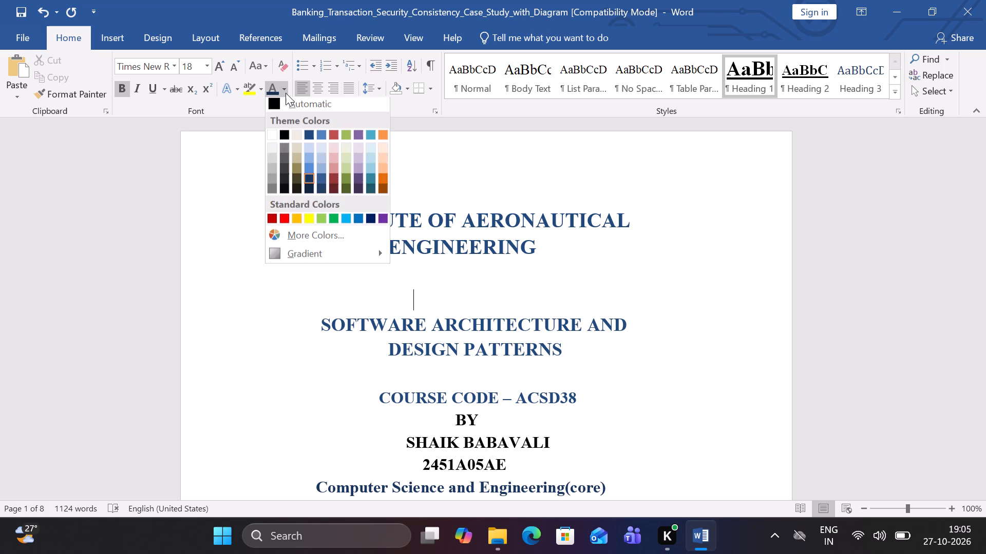
left_click(285, 139)
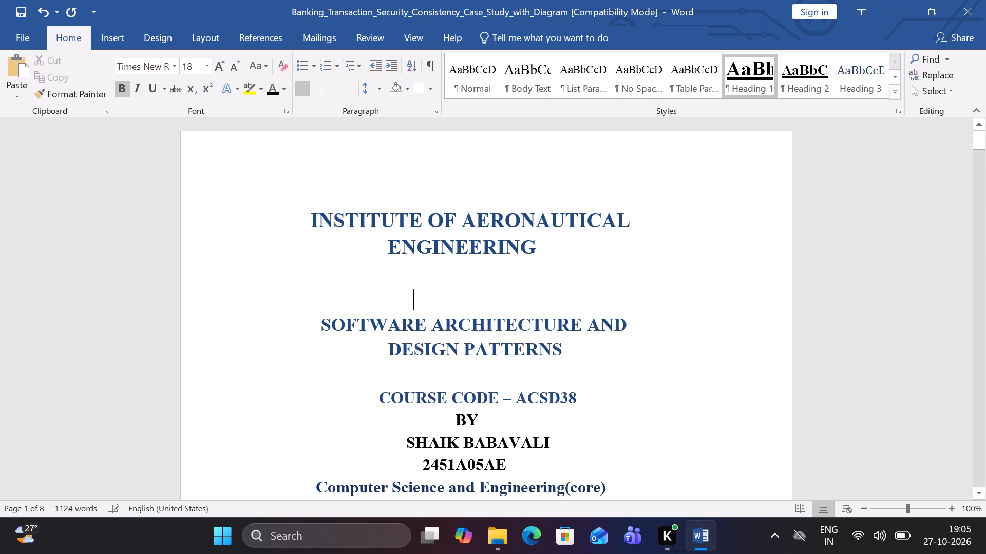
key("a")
key("BackSpace")
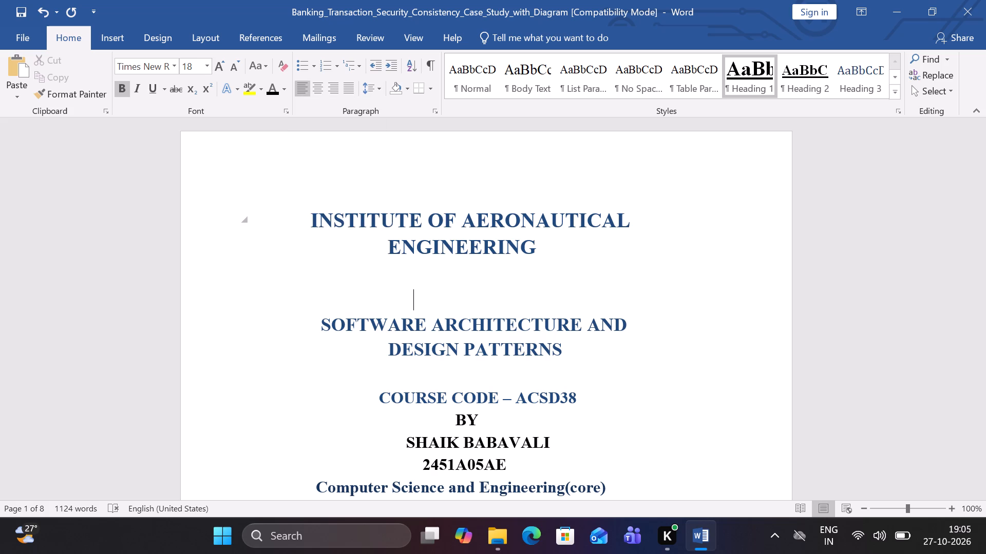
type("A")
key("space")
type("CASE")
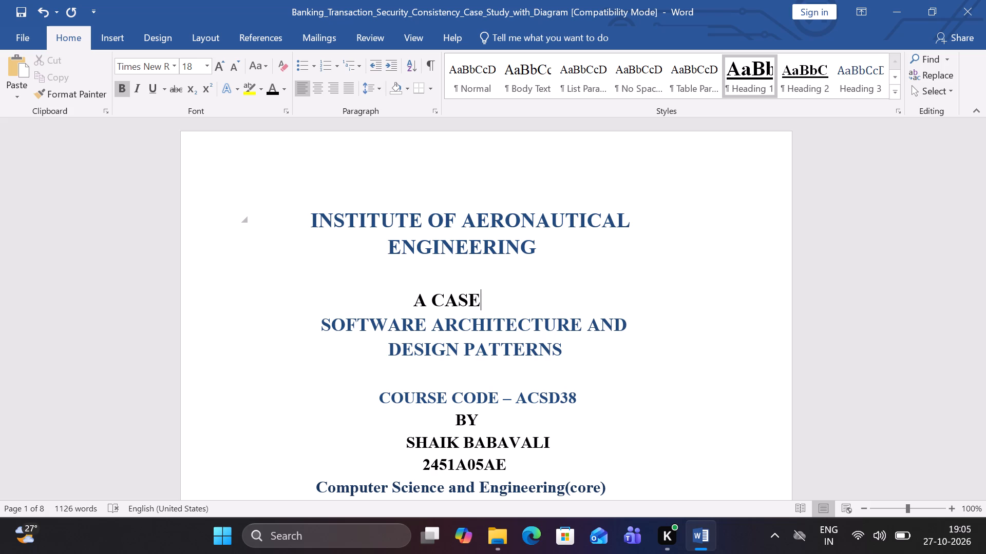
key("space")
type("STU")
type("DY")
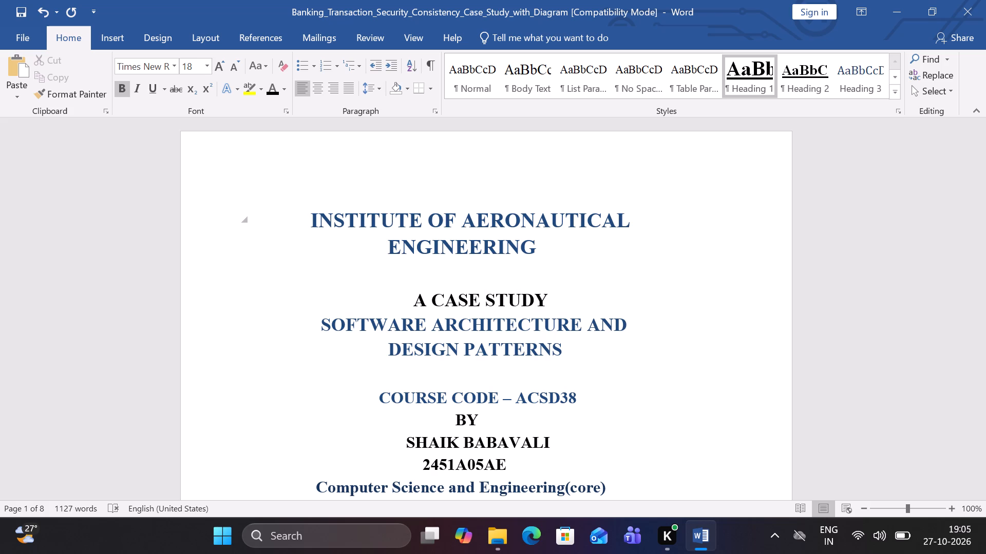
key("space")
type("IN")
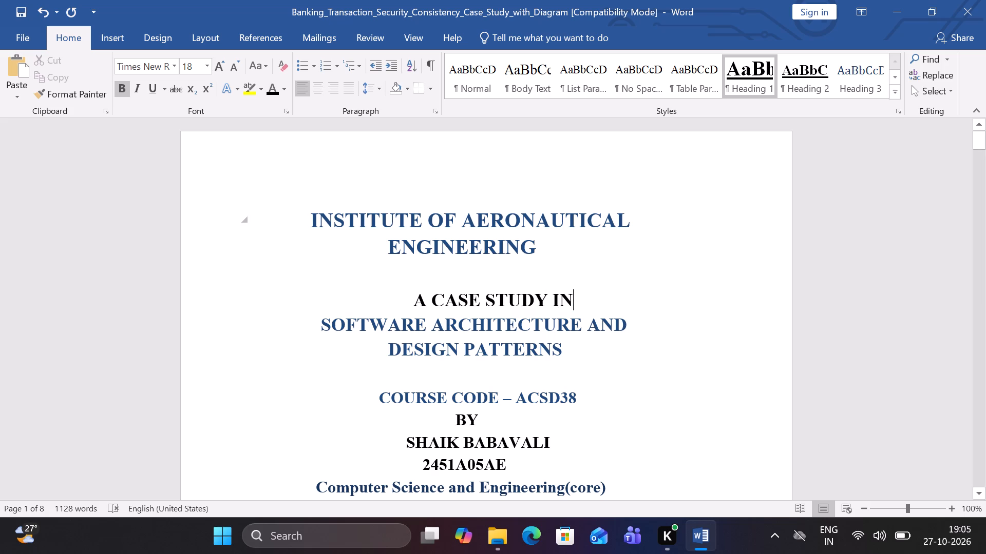
Remove two leading spaces before "A CASE STUDY IN" to align it better over the subject heading.
left_click(412, 297)
key("BackSpace")
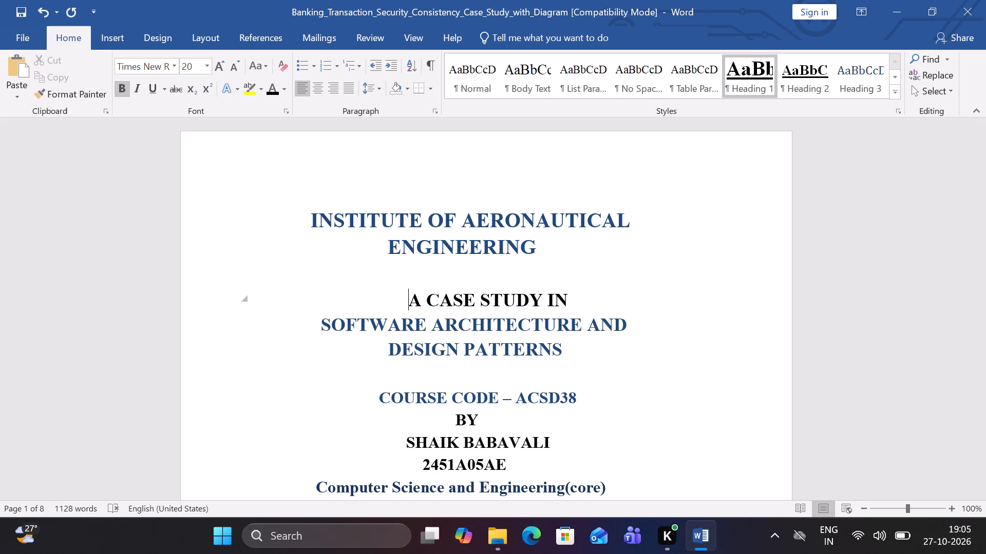
key("BackSpace")
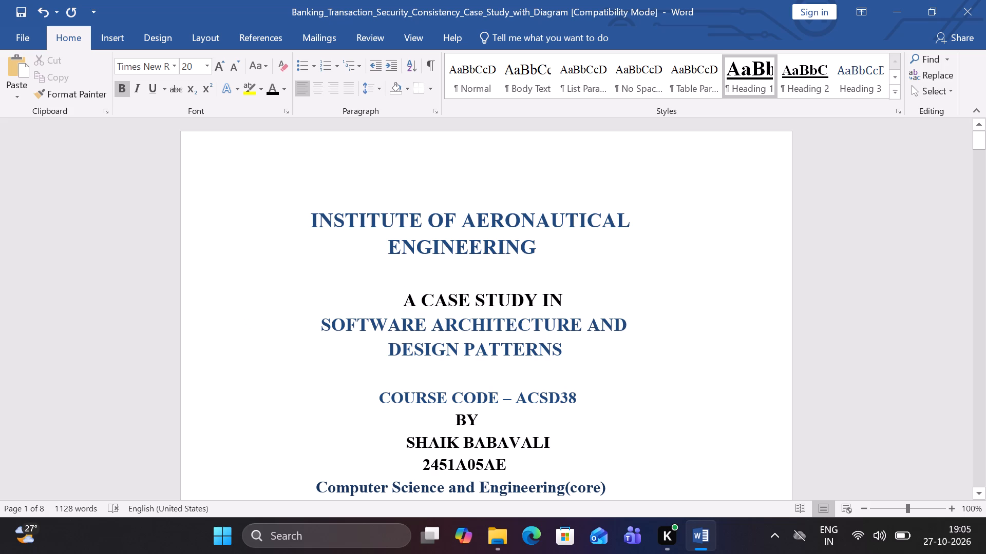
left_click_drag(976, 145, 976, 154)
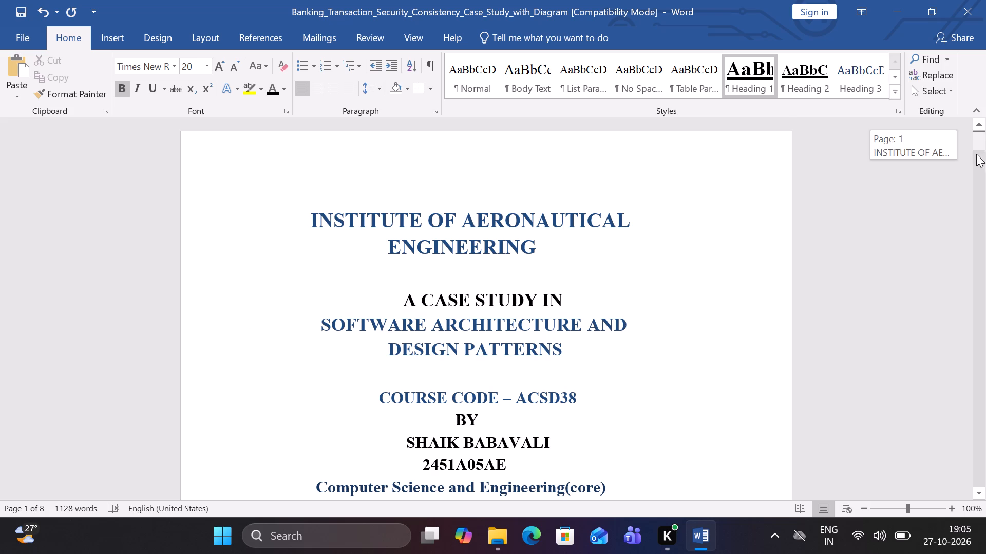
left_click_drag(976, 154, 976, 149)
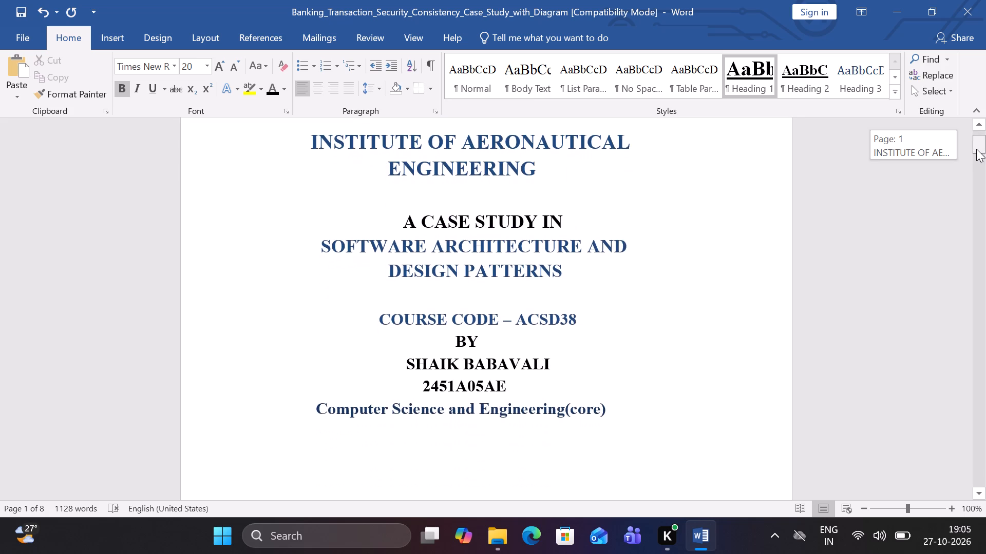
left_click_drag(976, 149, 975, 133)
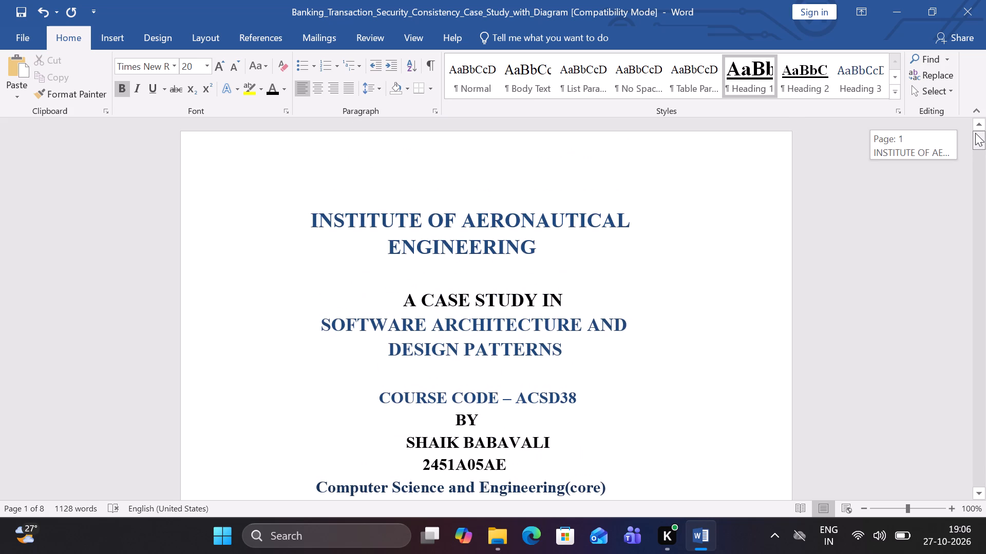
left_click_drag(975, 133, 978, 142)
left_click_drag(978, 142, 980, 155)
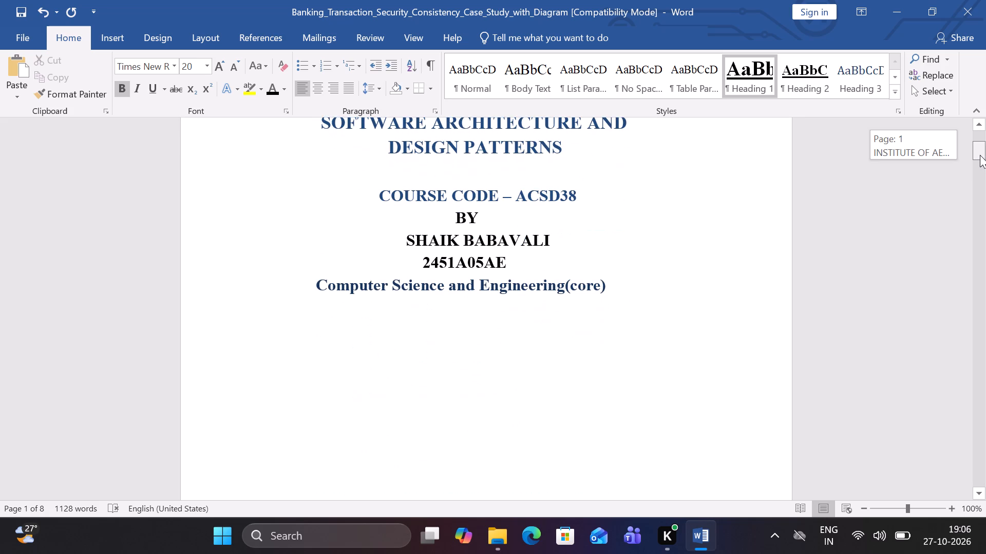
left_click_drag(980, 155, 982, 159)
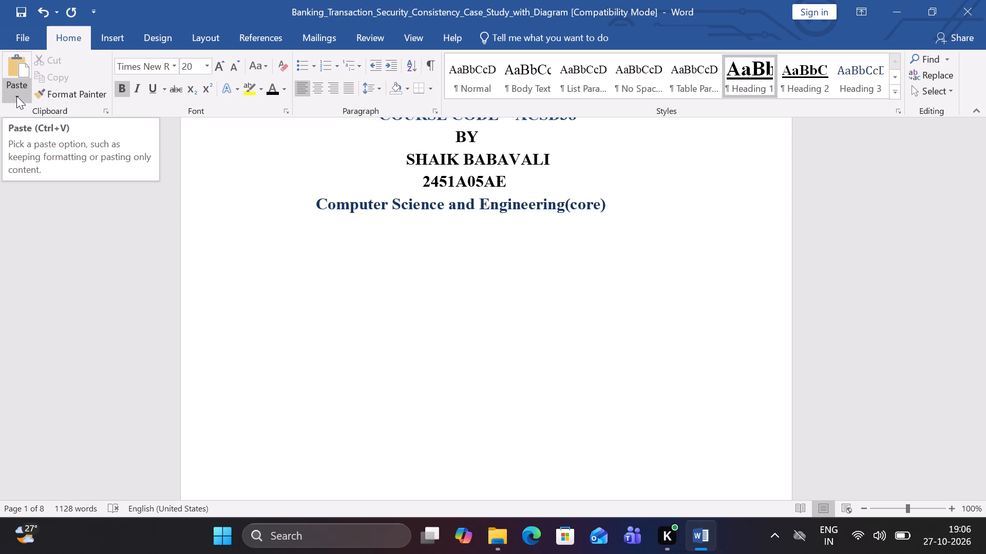
Minimise the case study document to reach the Downloads folder in File Explorer.
left_click(902, 2)
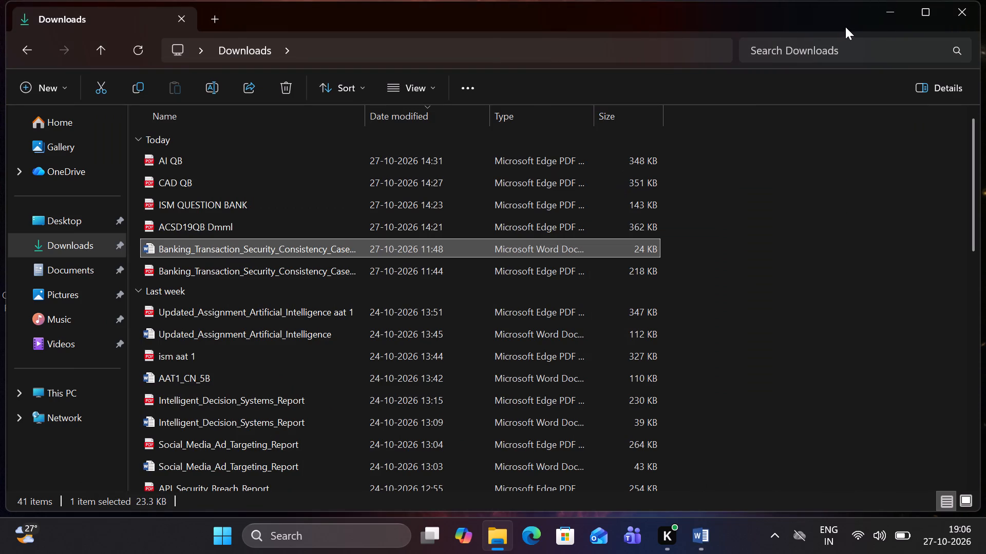
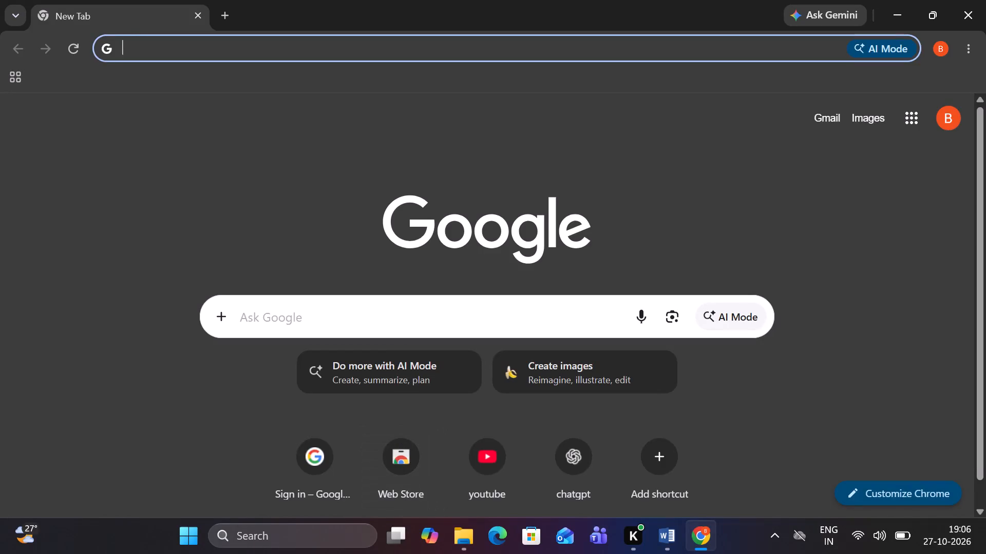
Search Google for "iare logo" in Chrome.
left_click(401, 327)
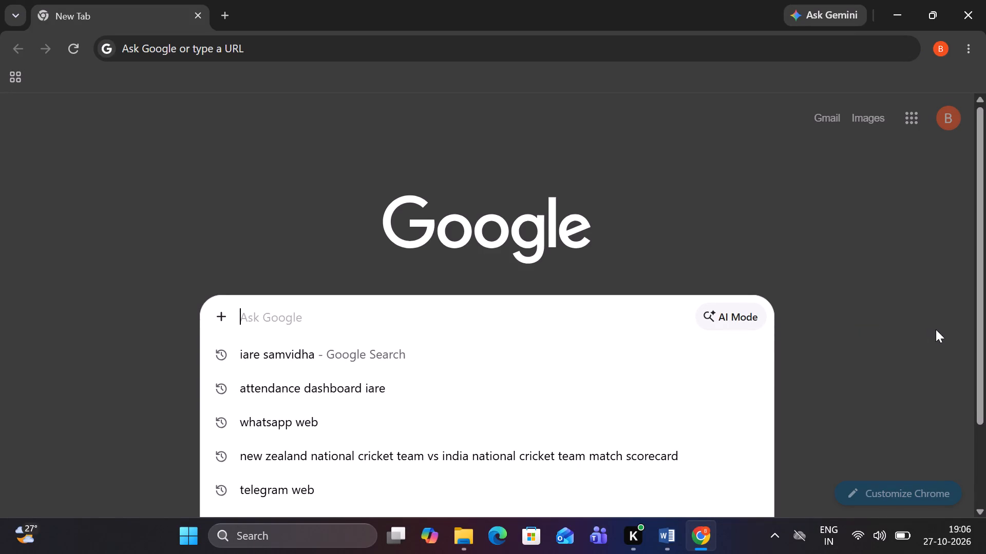
left_click_drag(982, 343, 985, 392)
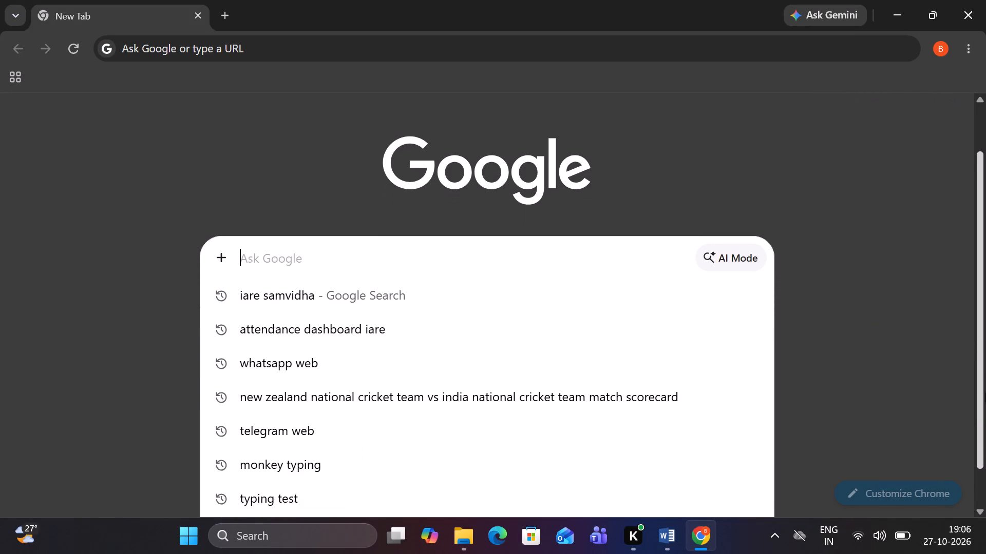
left_click_drag(985, 392, 985, 418)
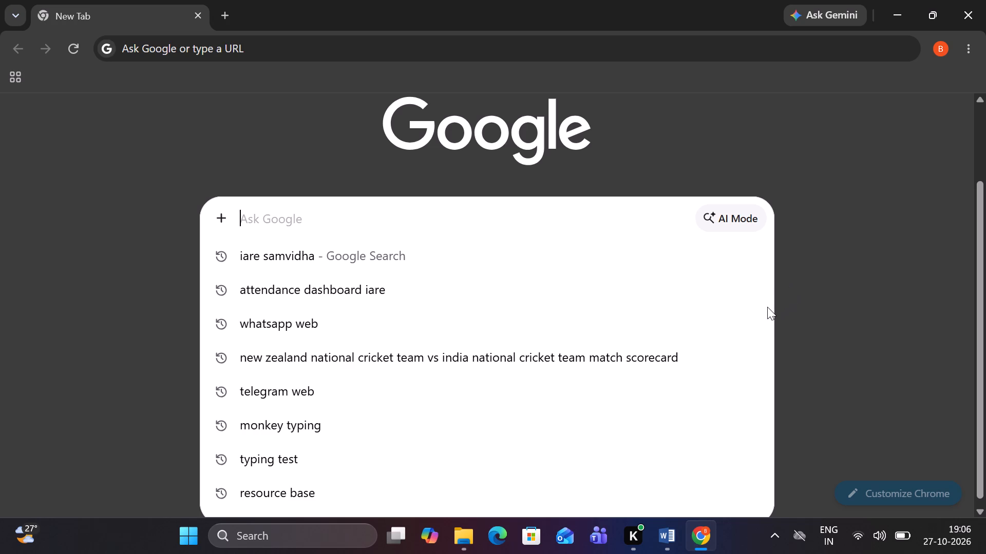
left_click_drag(767, 307, 955, 230)
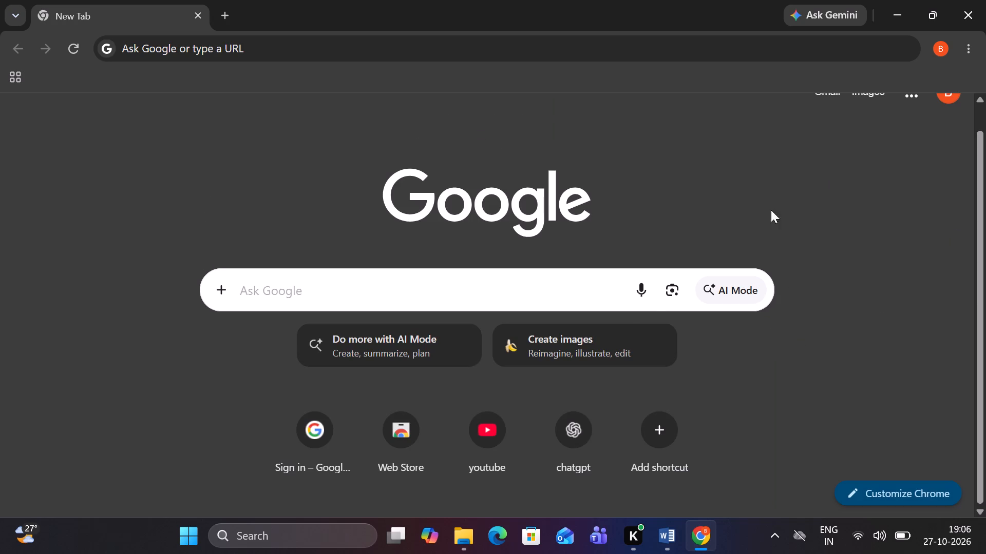
left_click(573, 284)
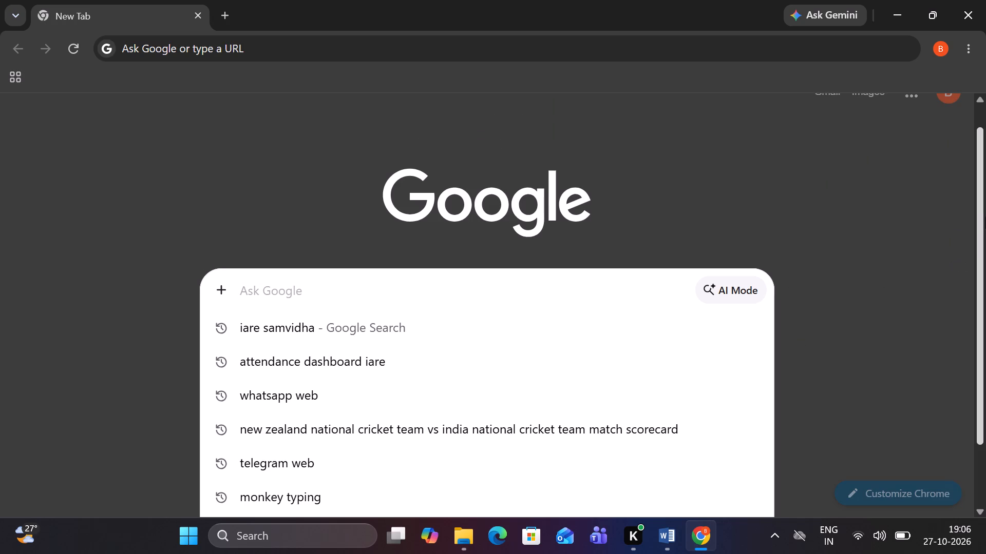
left_click_drag(985, 216, 985, 326)
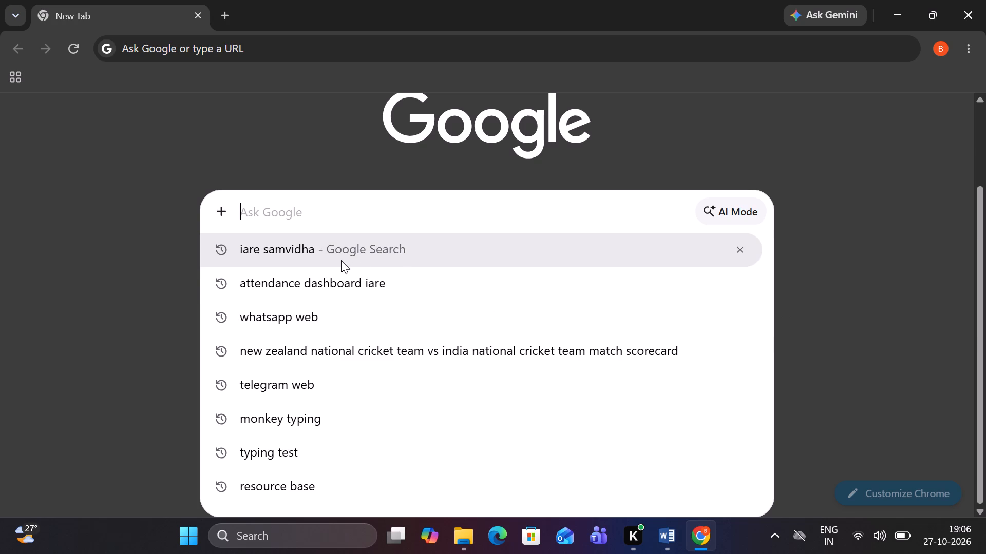
left_click(403, 210)
type("IARE")
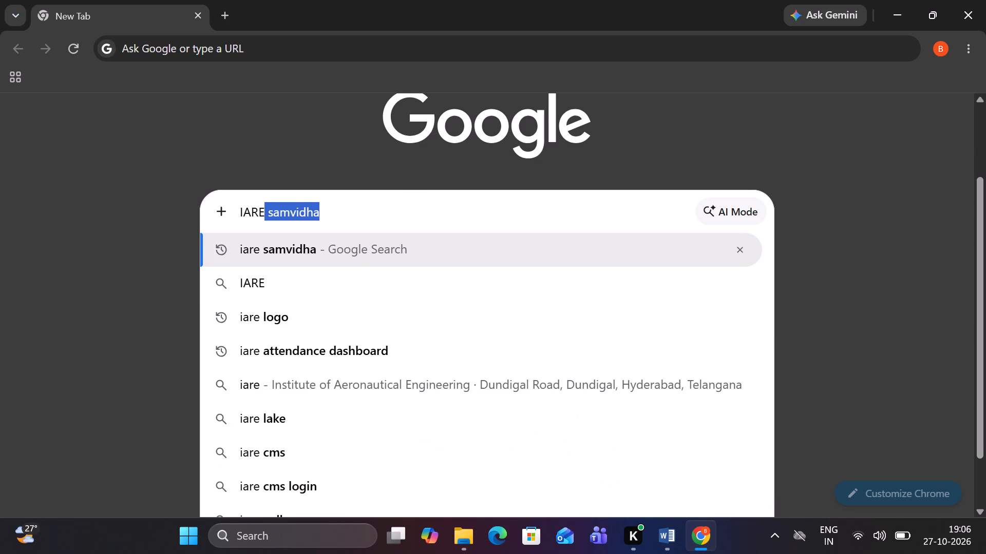
left_click(311, 323)
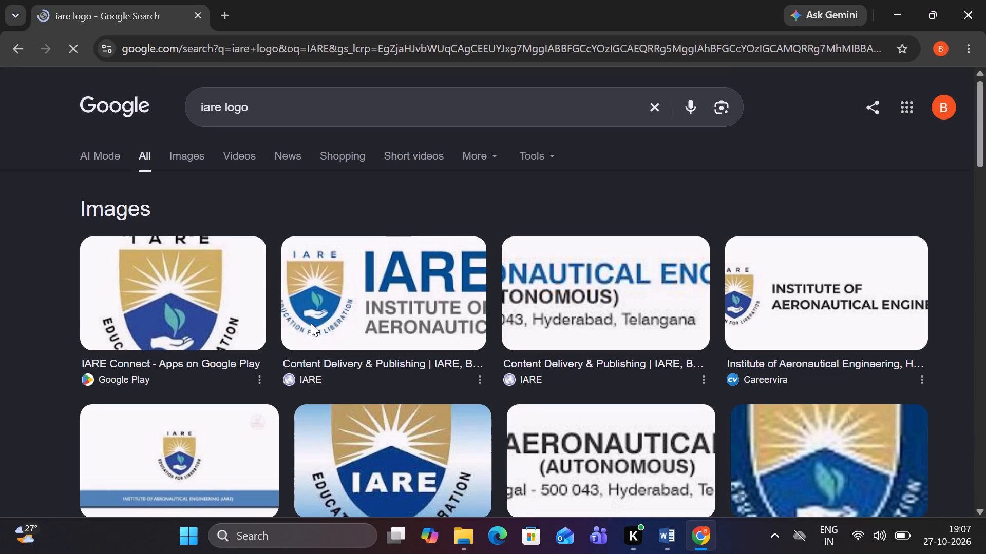
Copy the IARE logo image from the Google Play "IARE Connect" result.
left_click(204, 333)
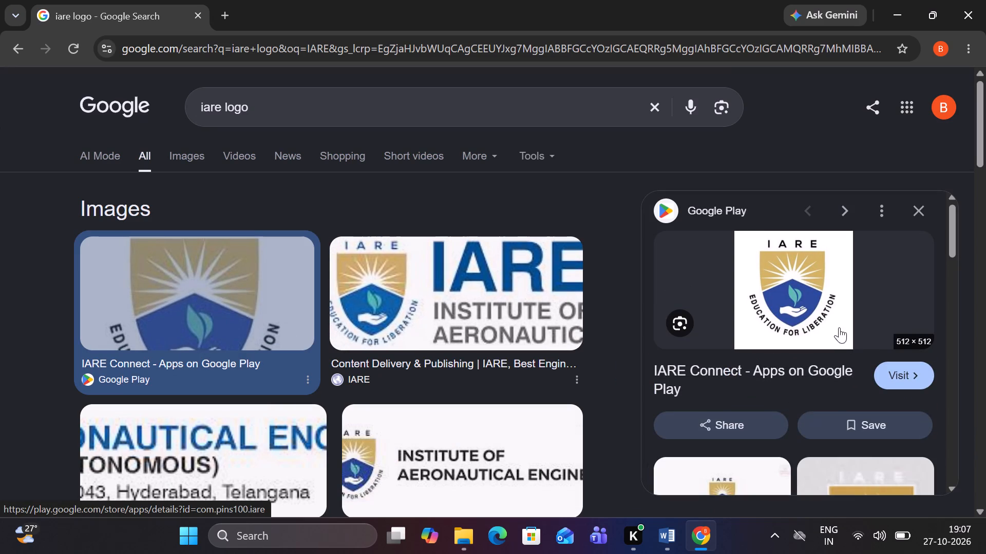
right_click(802, 298)
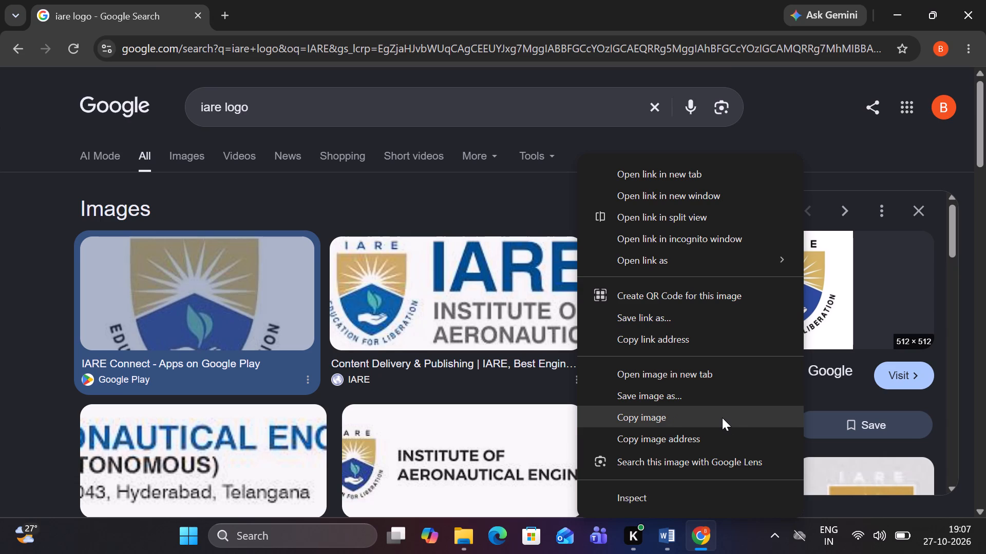
left_click(722, 418)
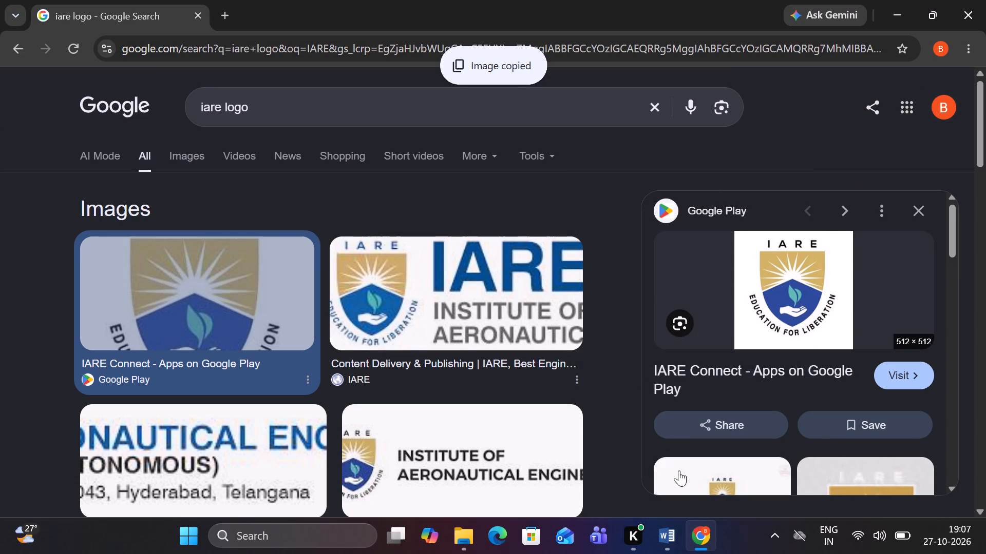
Switch to the Word case study document and paste the logo on the line below "Computer Science and Engineering(core)".
left_click(667, 529)
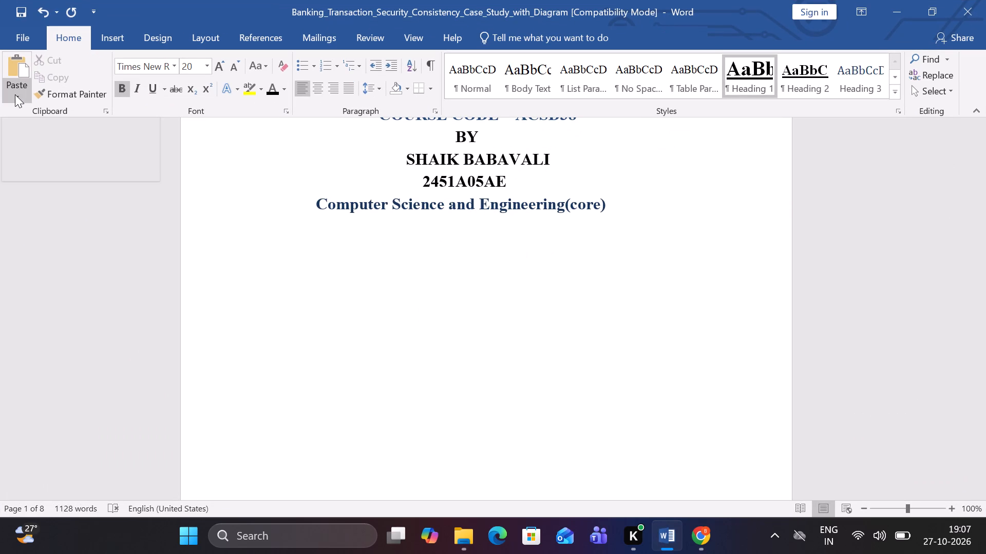
left_click(343, 268)
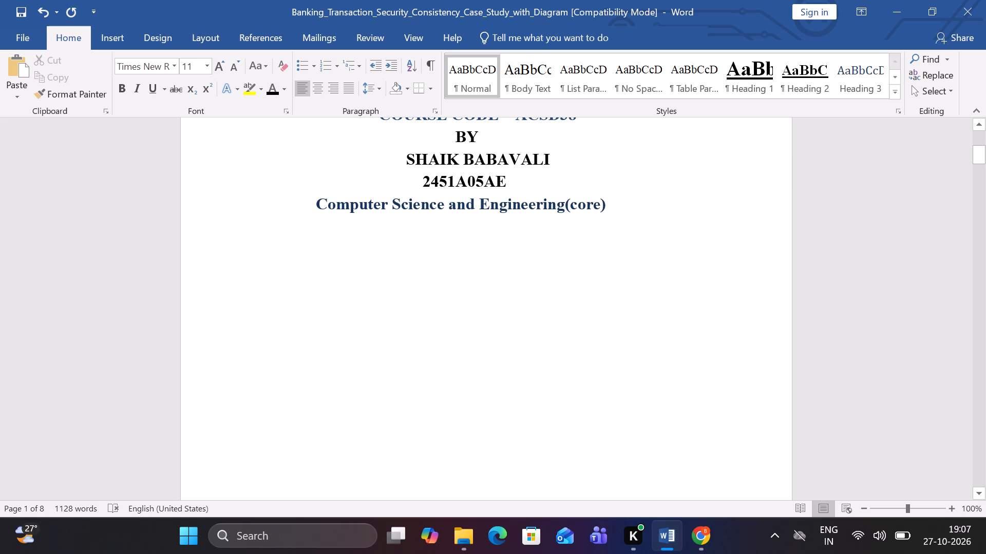
key("Return")
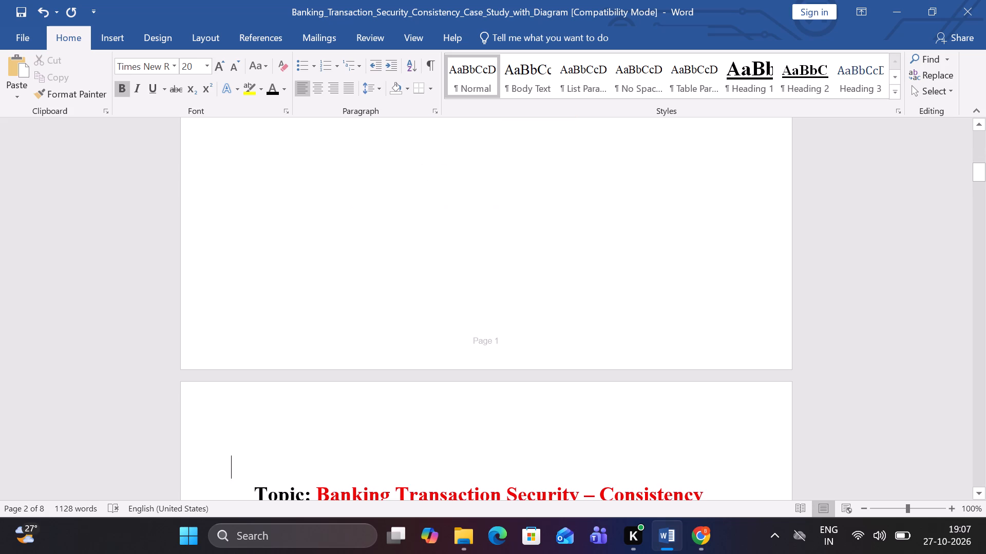
left_click(395, 217)
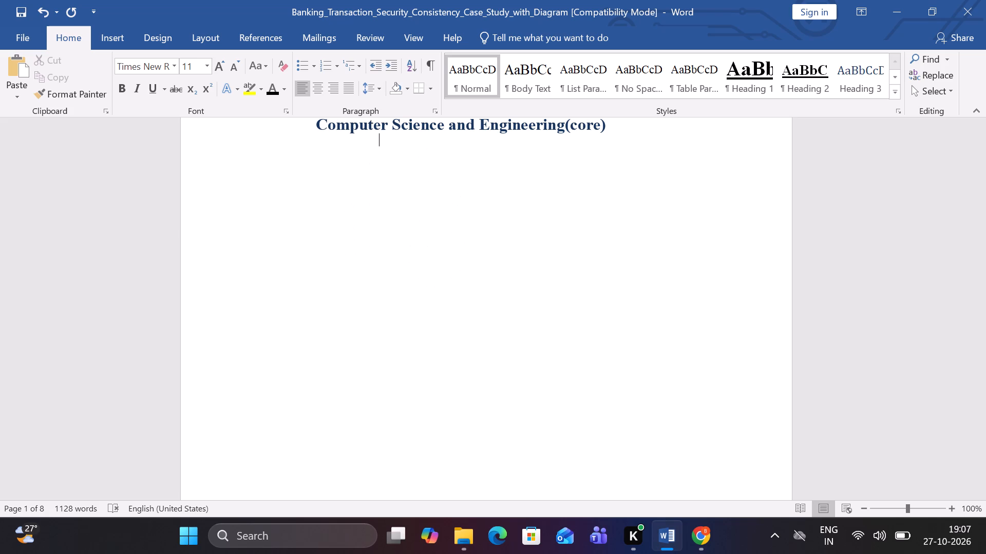
key("ctrl+v")
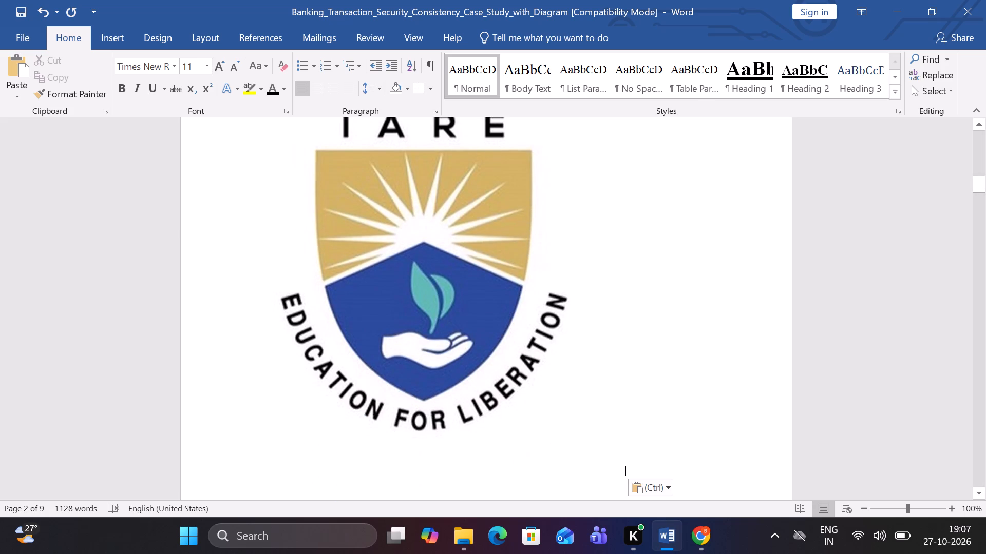
Shrink the pasted IARE logo proportionally to a small emblem above the "Topic: Banking Transaction Security – Consistency" heading.
left_click(297, 206)
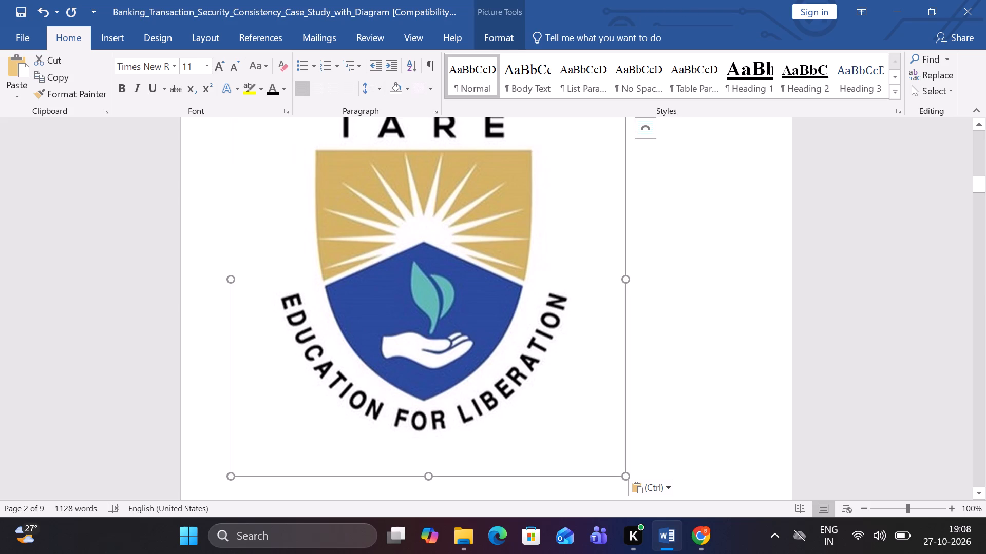
left_click_drag(231, 144, 269, 161)
left_click_drag(981, 182, 979, 137)
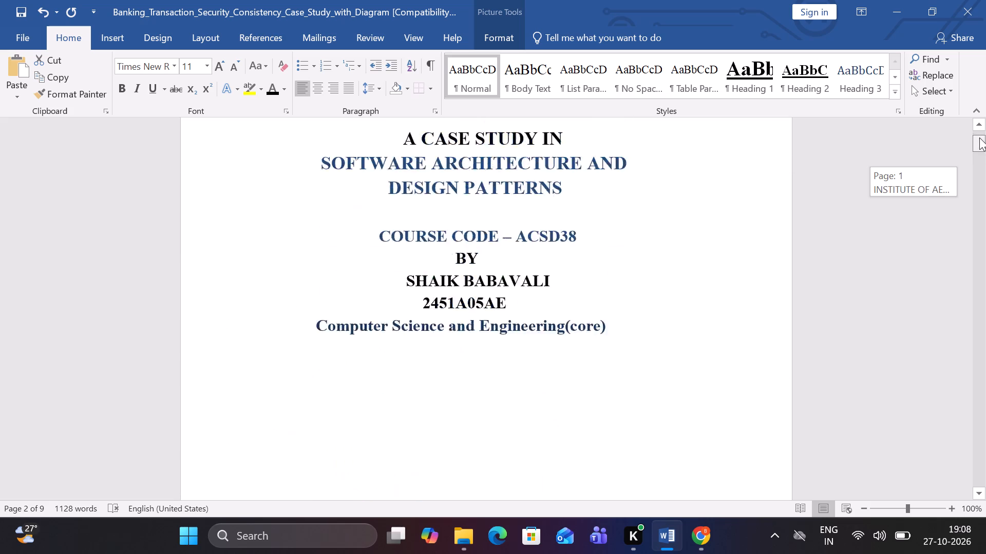
left_click_drag(979, 137, 979, 175)
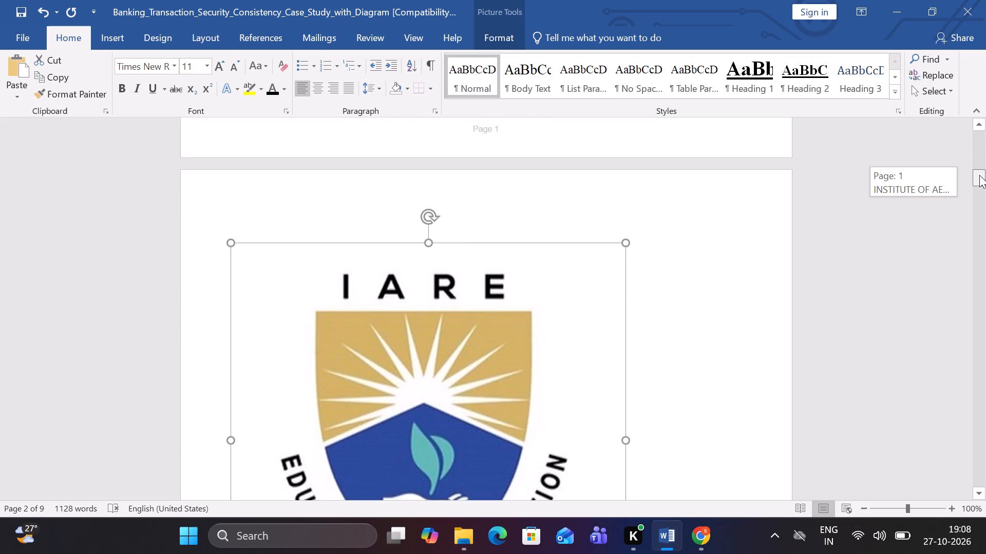
left_click_drag(979, 175, 980, 175)
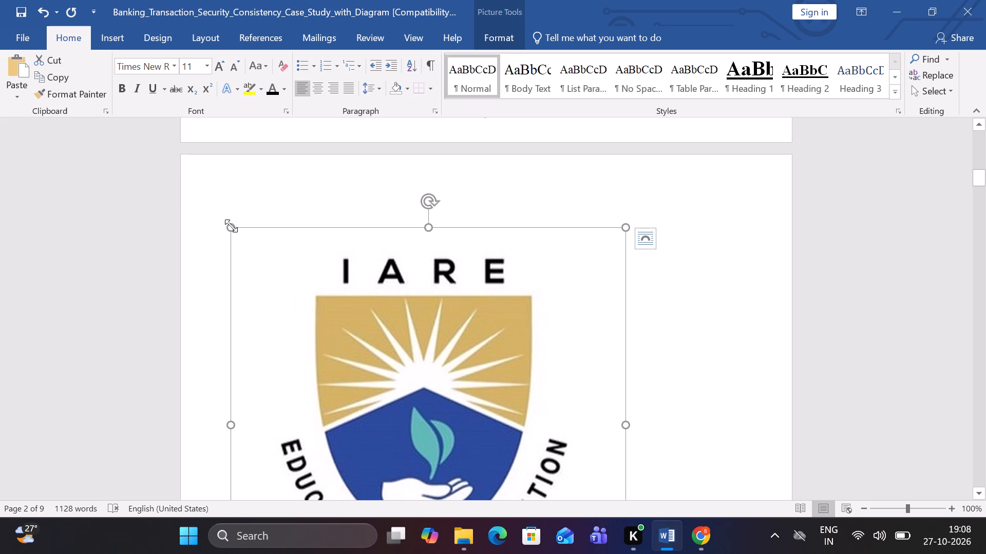
left_click_drag(231, 226, 364, 441)
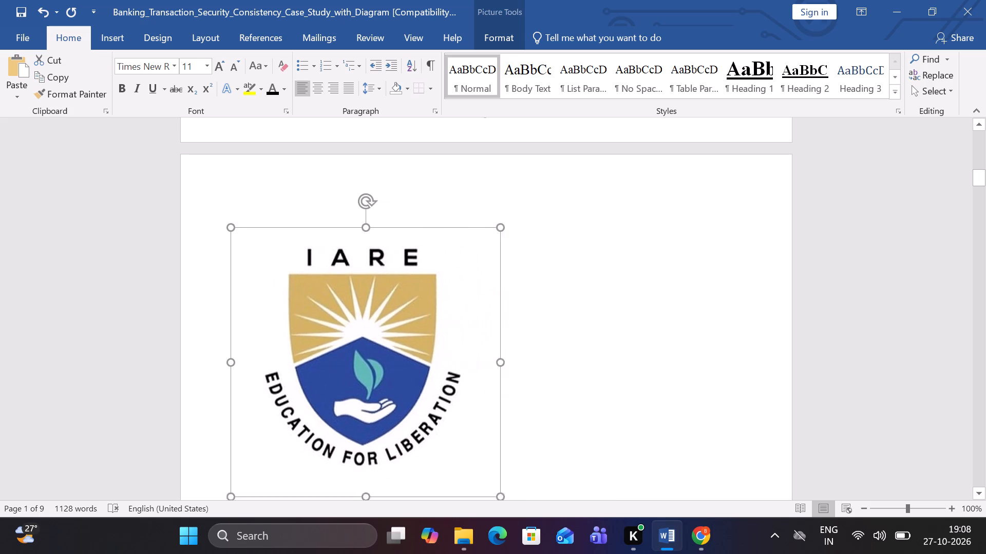
left_click_drag(364, 441, 570, 551)
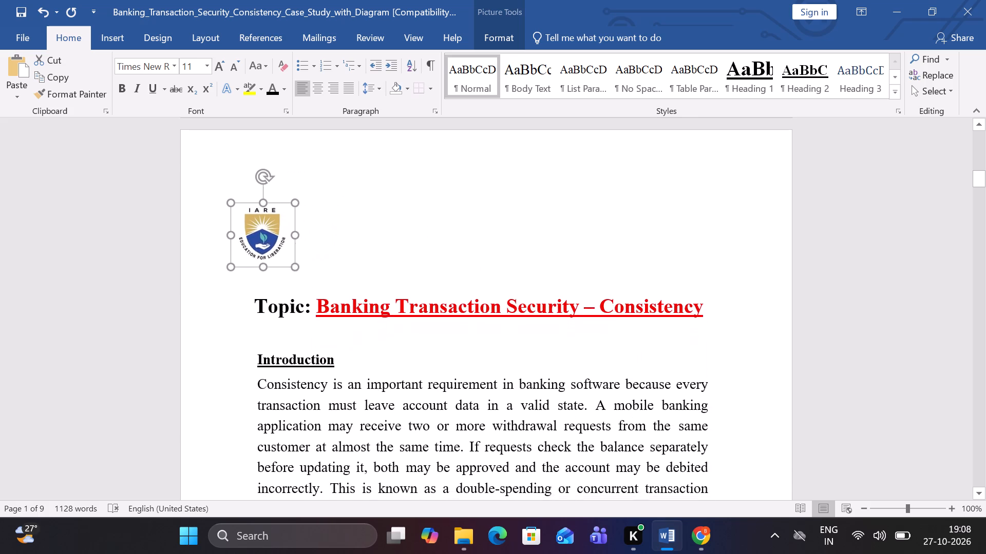
left_click_drag(570, 551, 536, 541)
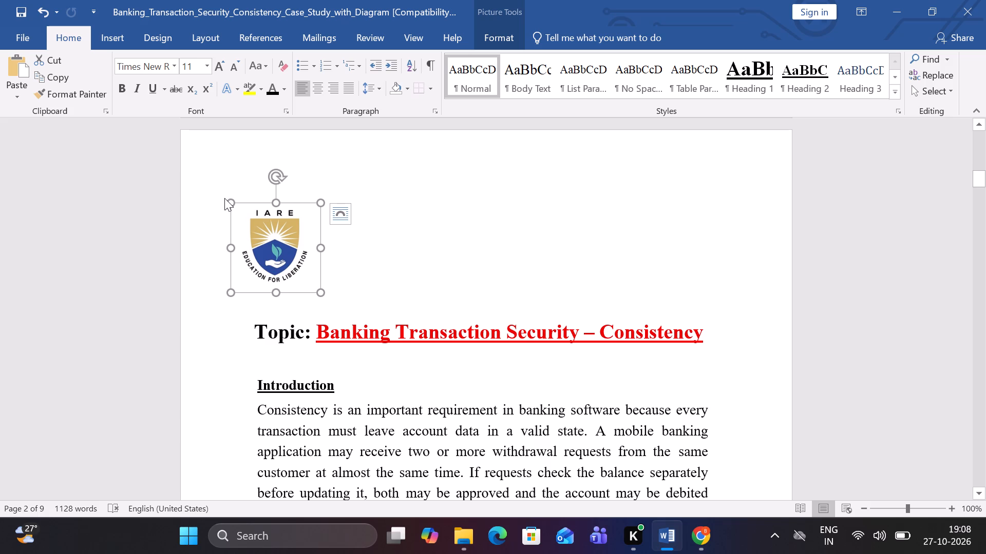
Copy the reduced logo and paste it on the front page, three new lines below "Computer Science and Engineering(core)".
left_click_drag(213, 197, 237, 226)
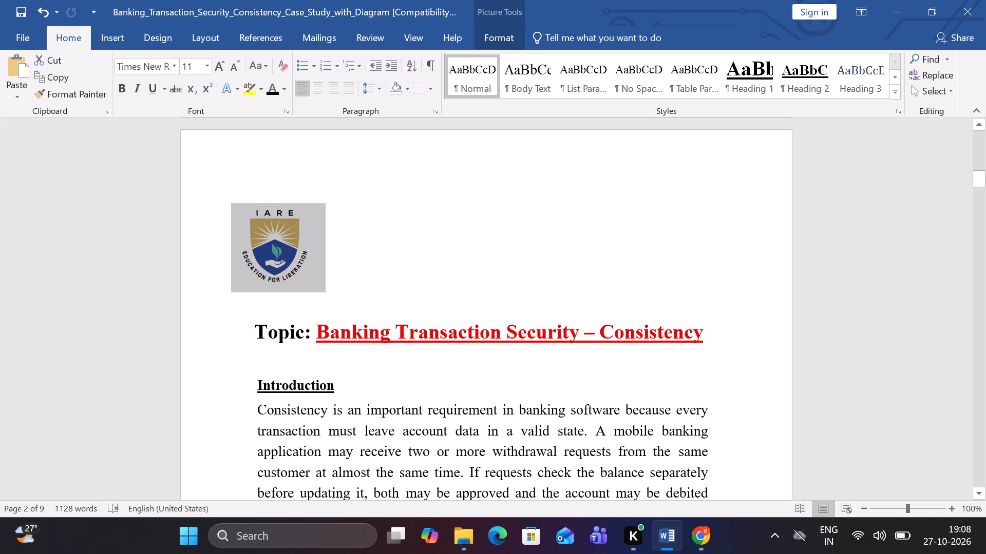
left_click_drag(237, 226, 239, 226)
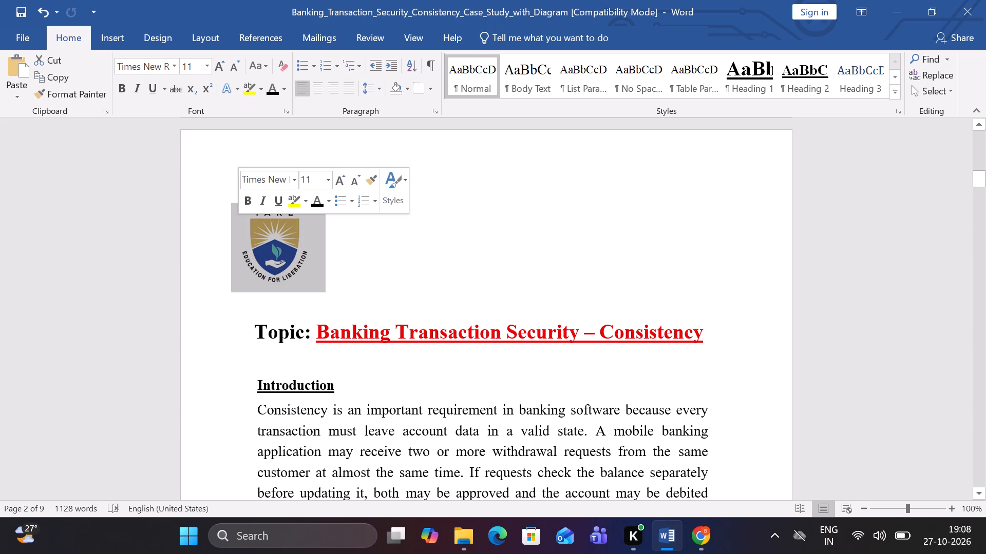
key("ctrl+c")
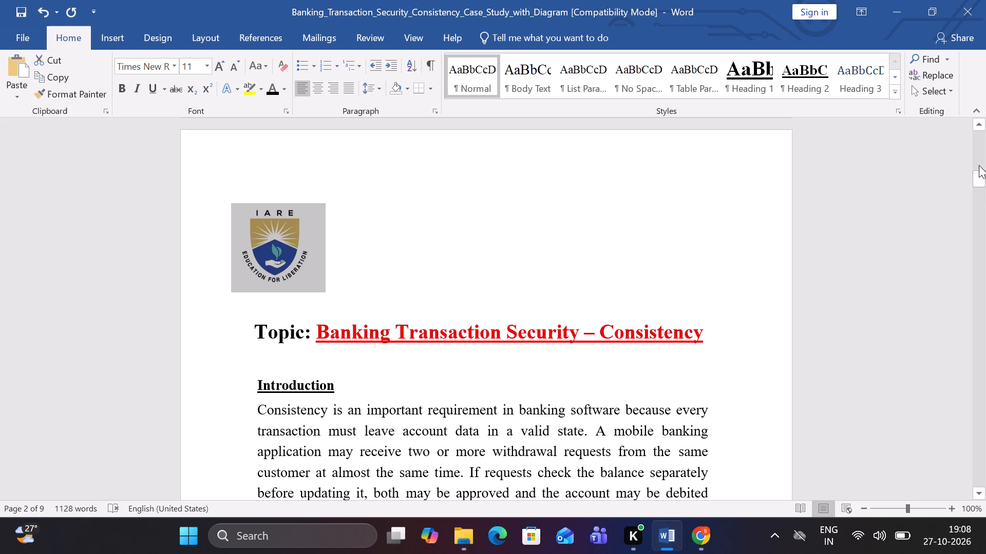
left_click_drag(980, 164, 971, 142)
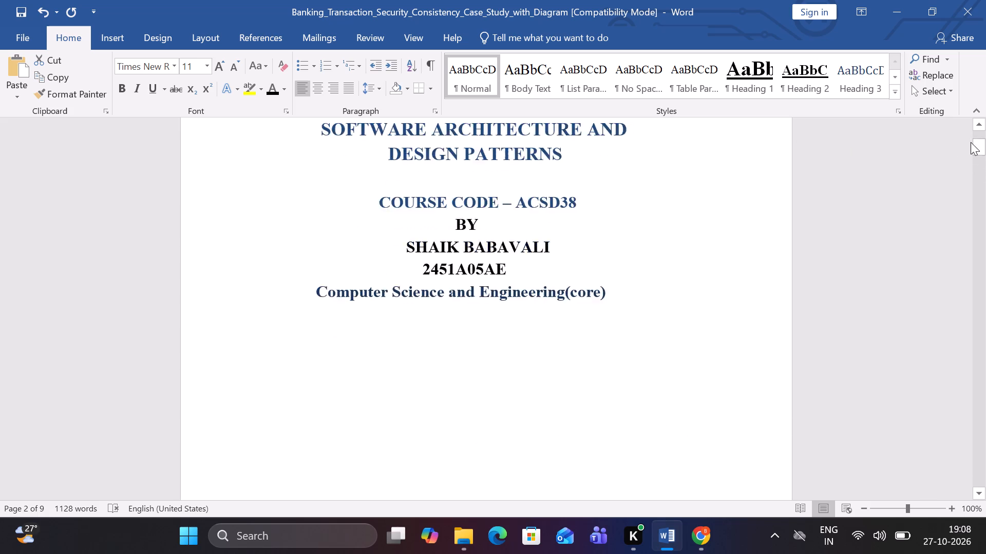
left_click_drag(971, 142, 972, 157)
left_click(381, 385)
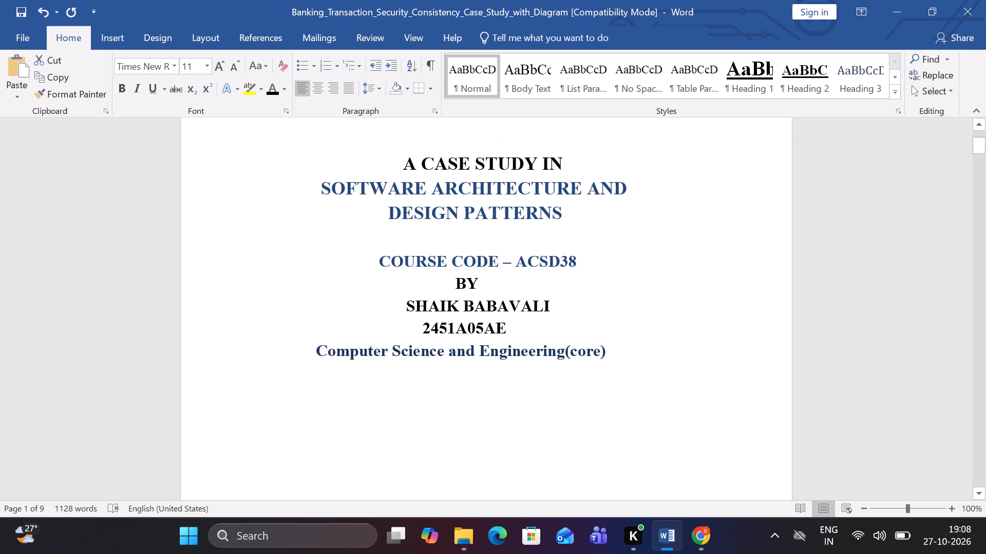
left_click(272, 383)
left_click(653, 353)
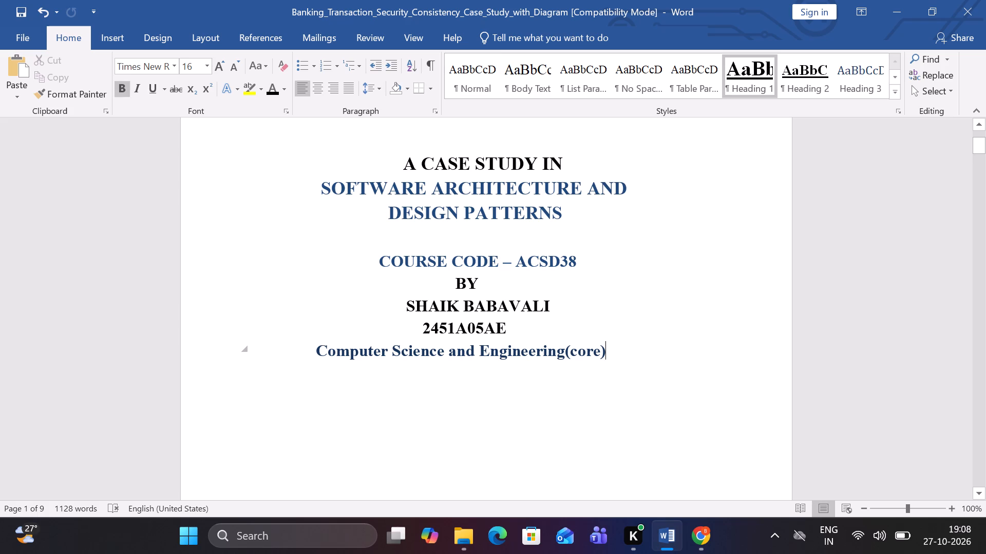
key("Return")
key("Return")
key("Return")
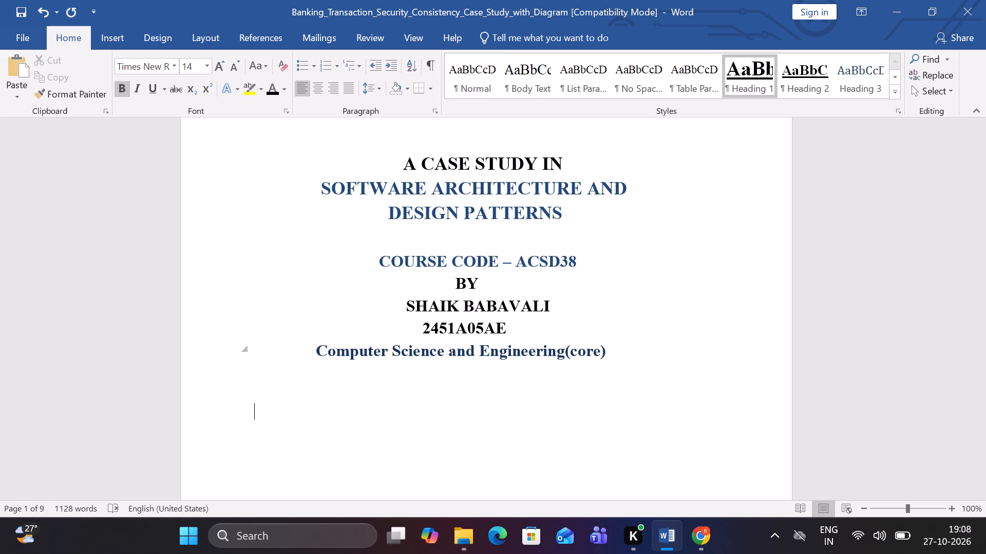
key("ctrl+v")
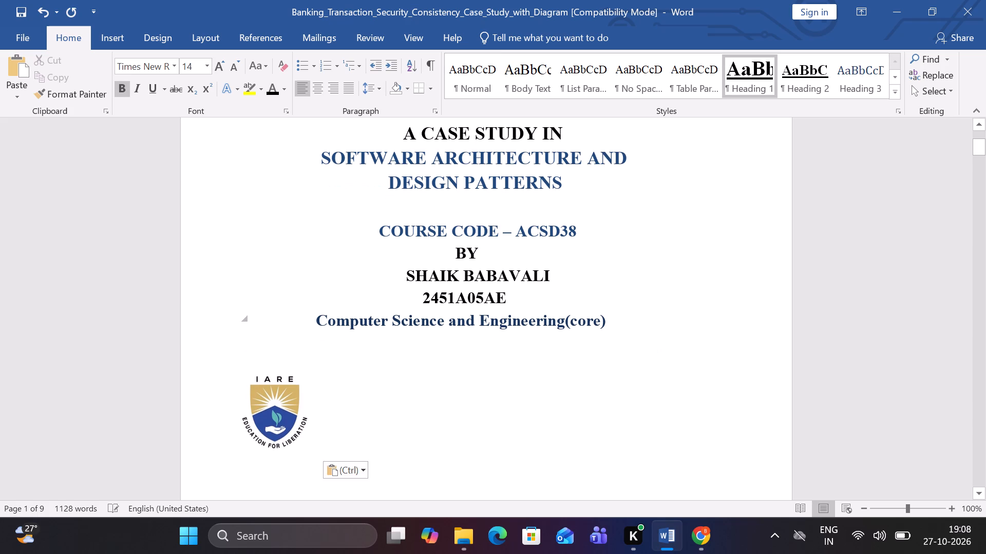
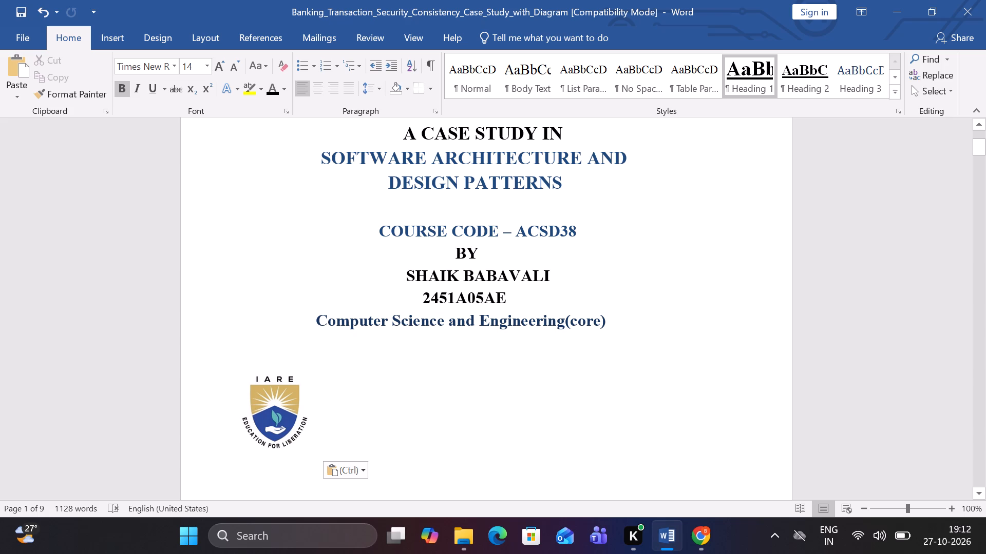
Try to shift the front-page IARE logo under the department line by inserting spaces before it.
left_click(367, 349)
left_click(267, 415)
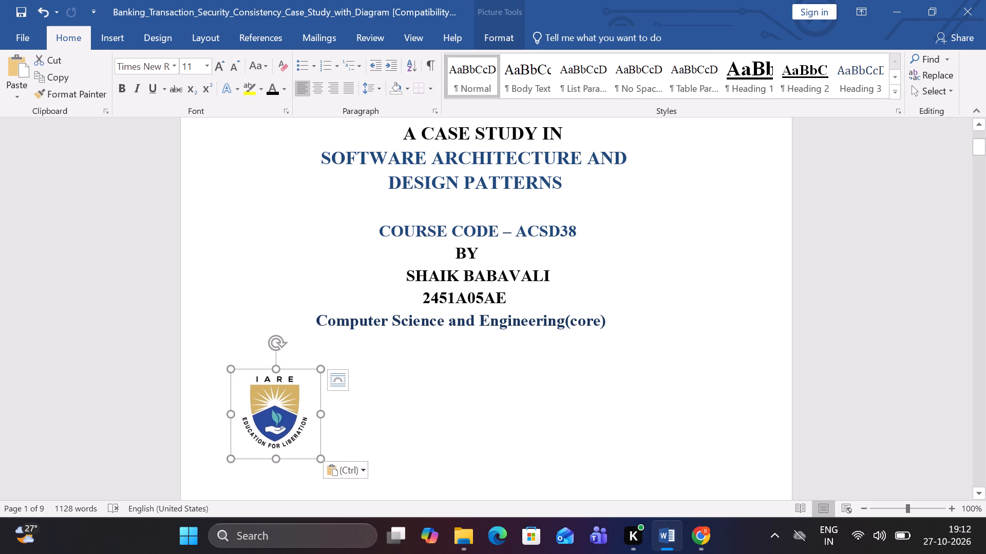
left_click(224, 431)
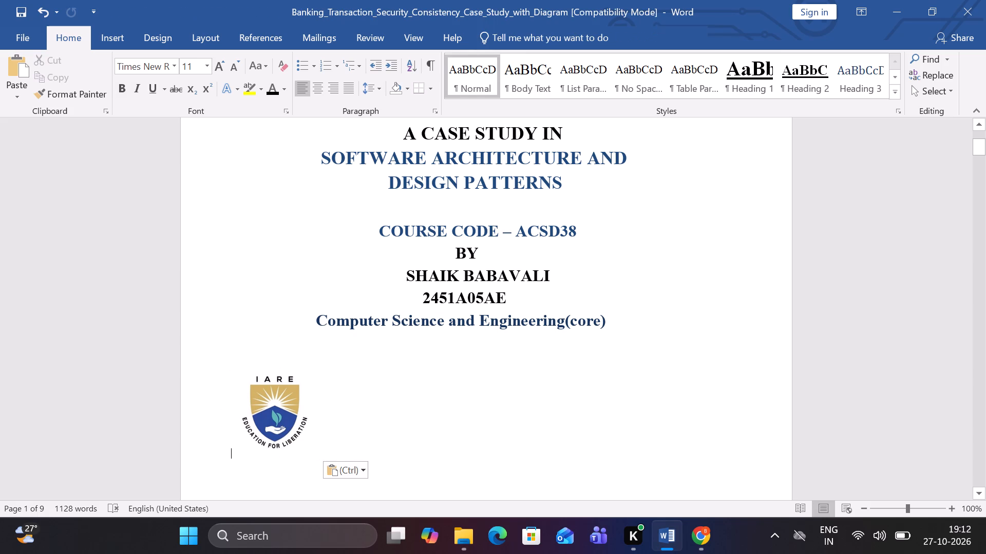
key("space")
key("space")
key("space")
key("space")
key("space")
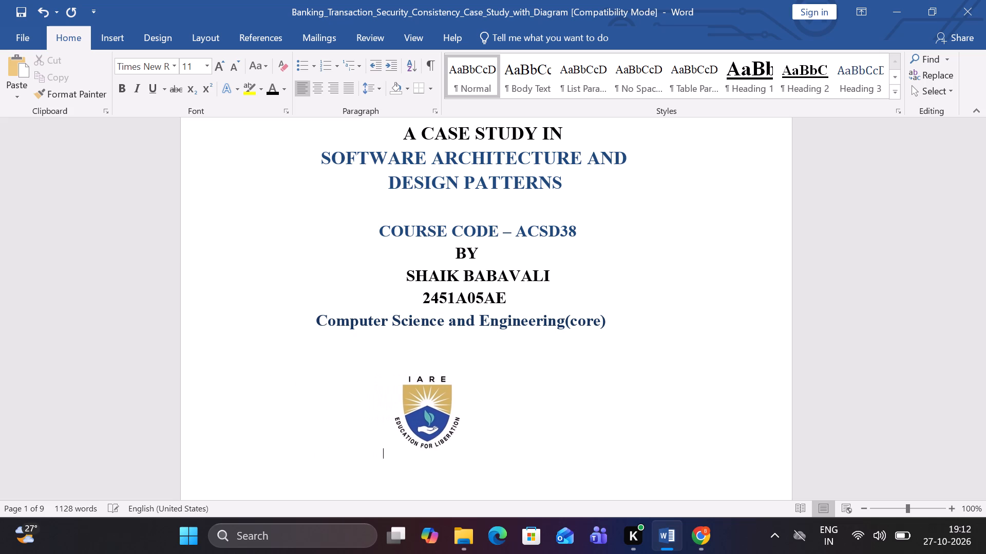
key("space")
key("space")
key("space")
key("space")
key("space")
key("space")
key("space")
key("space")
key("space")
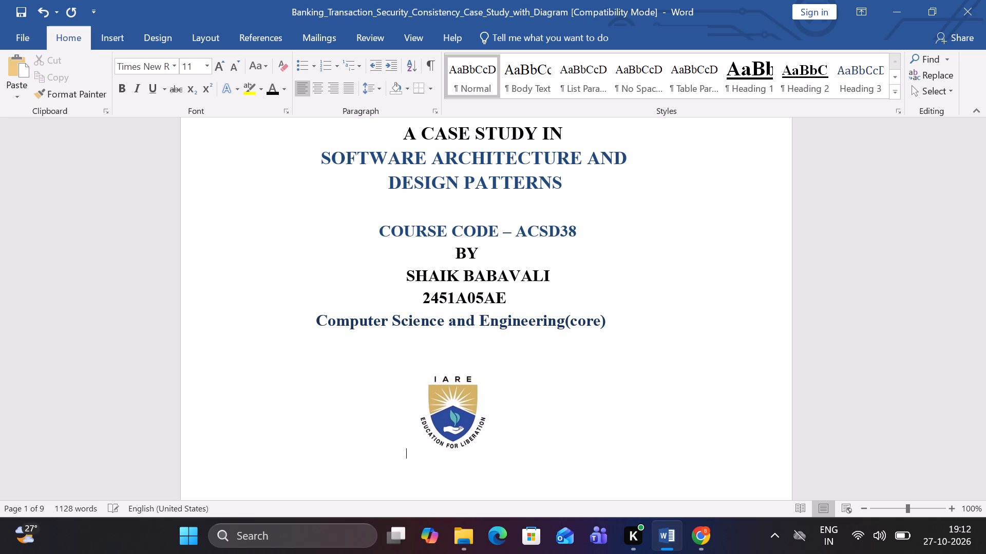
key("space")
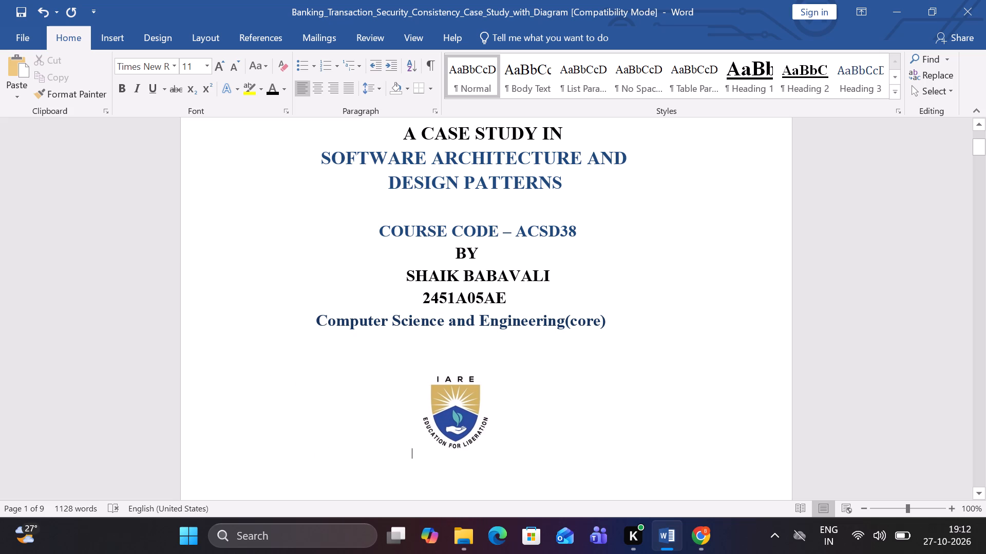
Delete the spaces and blank lines before the logo to bring it directly below "Computer Science and Engineering(core)", undoing excess deletions.
key("BackSpace")
key("BackSpace")
key("BackSpace")
key("BackSpace")
key("BackSpace")
key("BackSpace")
key("BackSpace")
key("BackSpace")
key("BackSpace")
key("BackSpace")
key("BackSpace")
key("BackSpace")
key("BackSpace")
key("BackSpace")
key("BackSpace")
key("BackSpace")
key("BackSpace")
key("BackSpace")
key("BackSpace")
key("BackSpace")
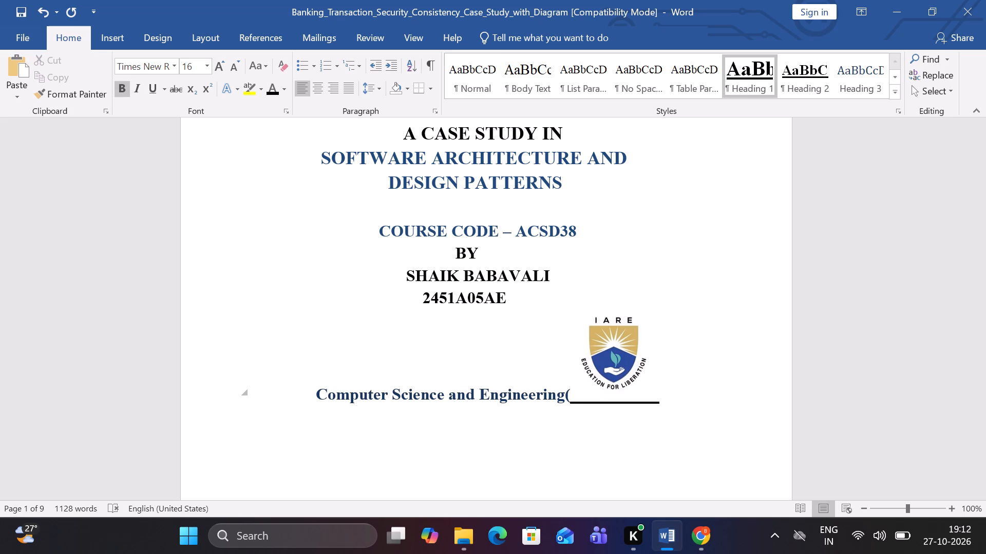
key("ctrl+z")
key("ctrl+z")
key("ctrl+z")
key("ctrl+z")
key("ctrl+z")
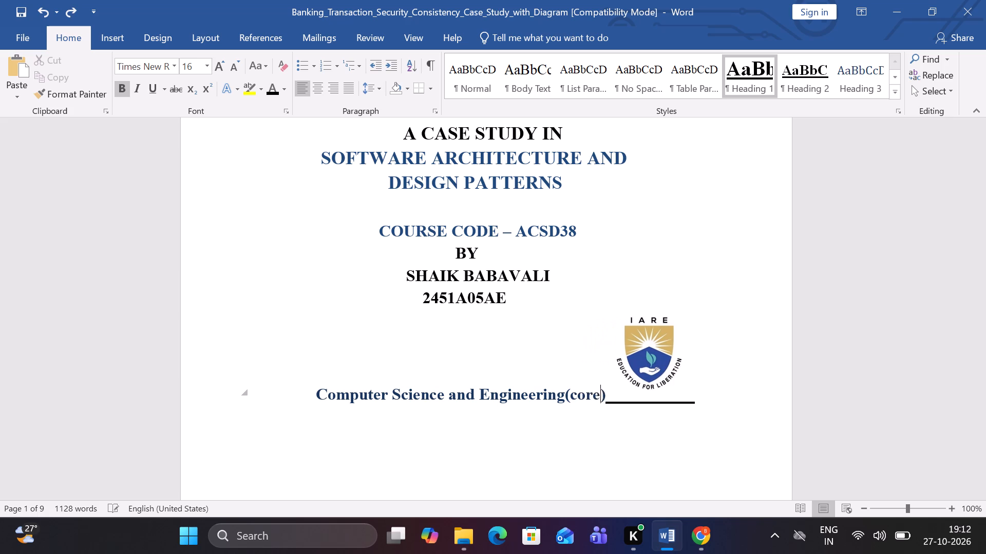
key("ctrl+z")
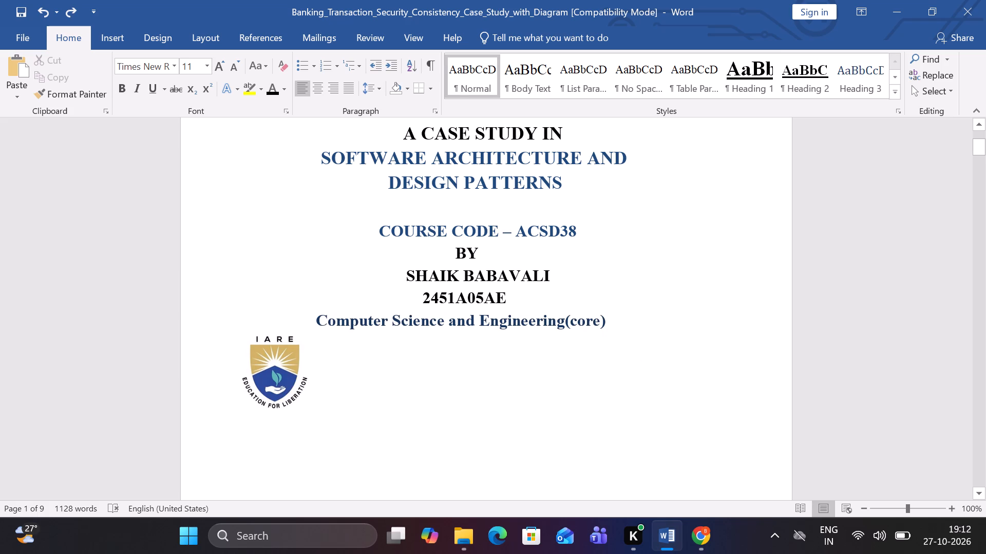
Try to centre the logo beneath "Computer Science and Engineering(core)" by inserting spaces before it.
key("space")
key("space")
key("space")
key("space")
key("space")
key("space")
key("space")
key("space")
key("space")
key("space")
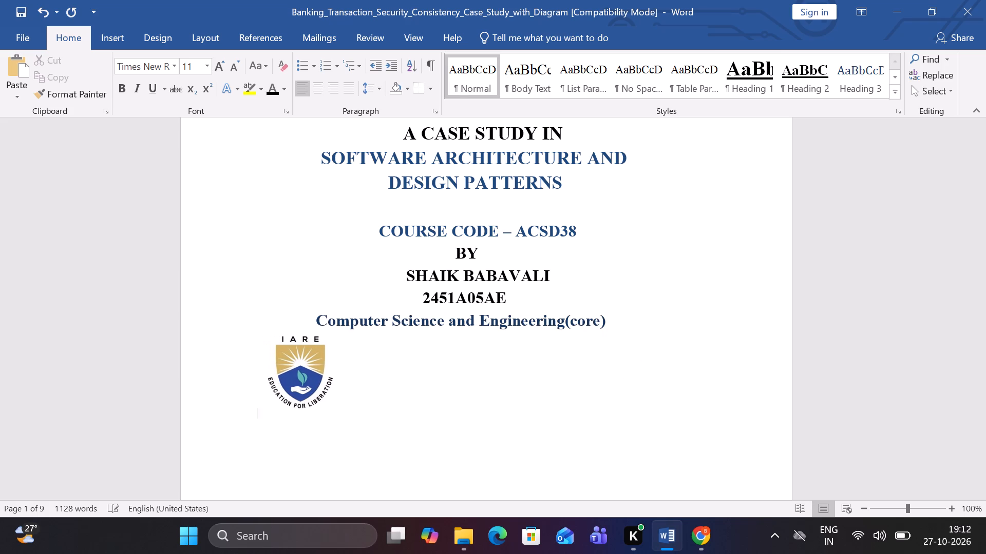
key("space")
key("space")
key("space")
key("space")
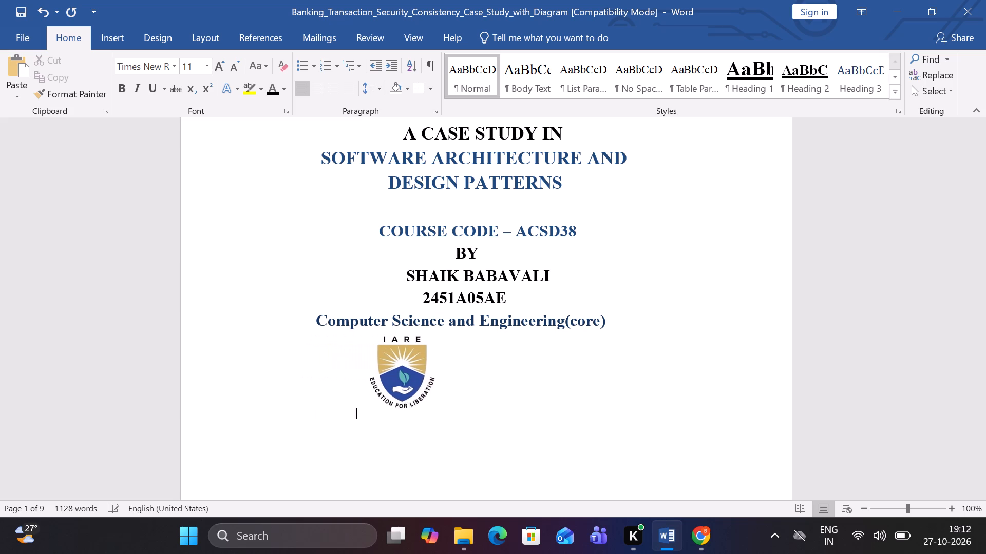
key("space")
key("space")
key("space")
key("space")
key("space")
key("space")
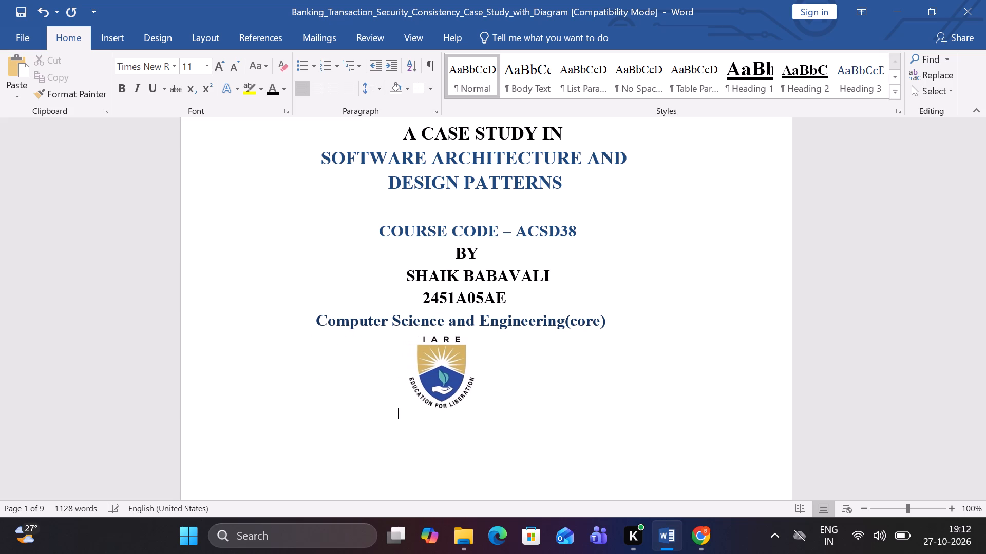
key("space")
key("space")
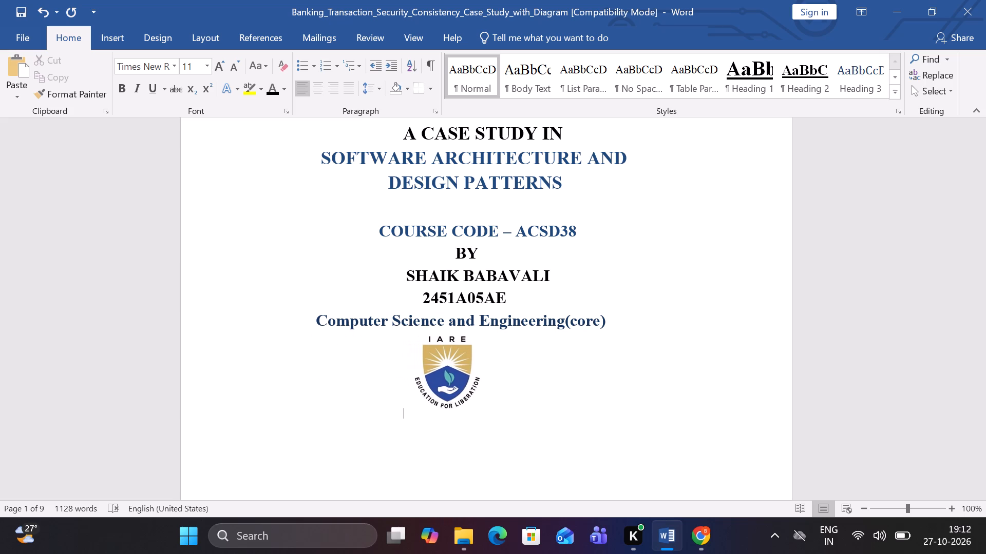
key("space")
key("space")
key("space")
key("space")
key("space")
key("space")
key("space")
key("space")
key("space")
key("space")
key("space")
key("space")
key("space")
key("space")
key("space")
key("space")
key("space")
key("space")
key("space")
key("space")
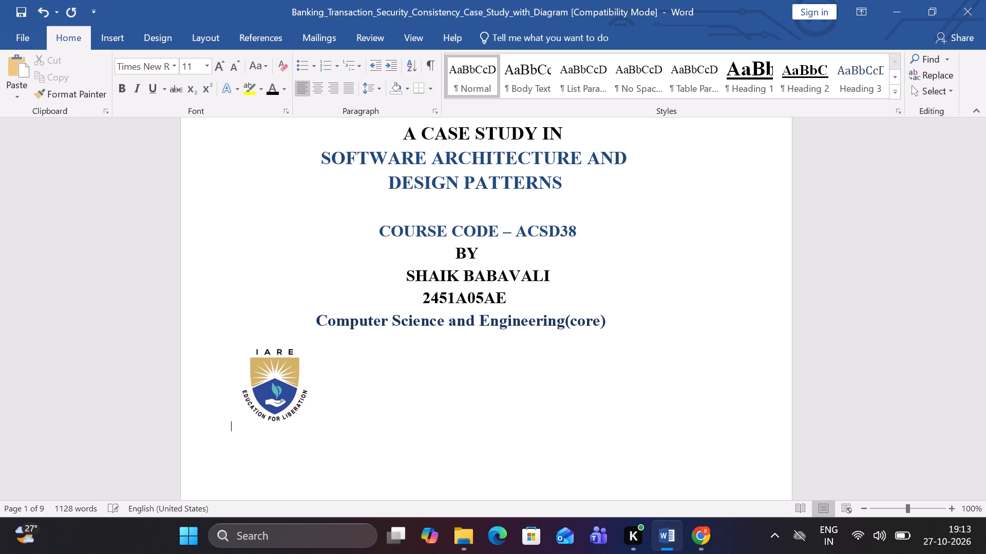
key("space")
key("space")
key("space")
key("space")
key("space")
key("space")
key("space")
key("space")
Put the logo on its own new line and indent it with spaces until it sits centred below the department line.
key("Return")
key("space")
key("space")
key("space")
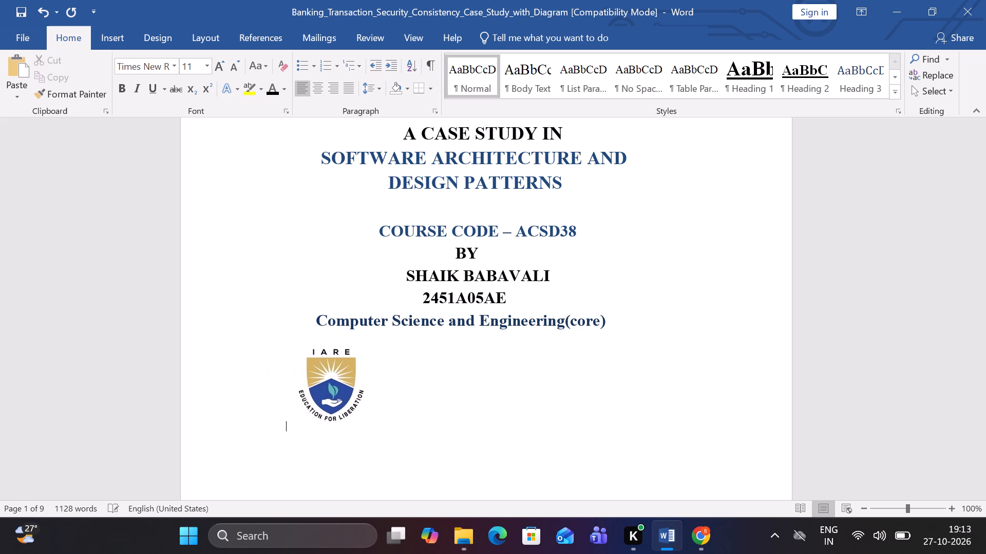
key("space")
key("space")
key("space")
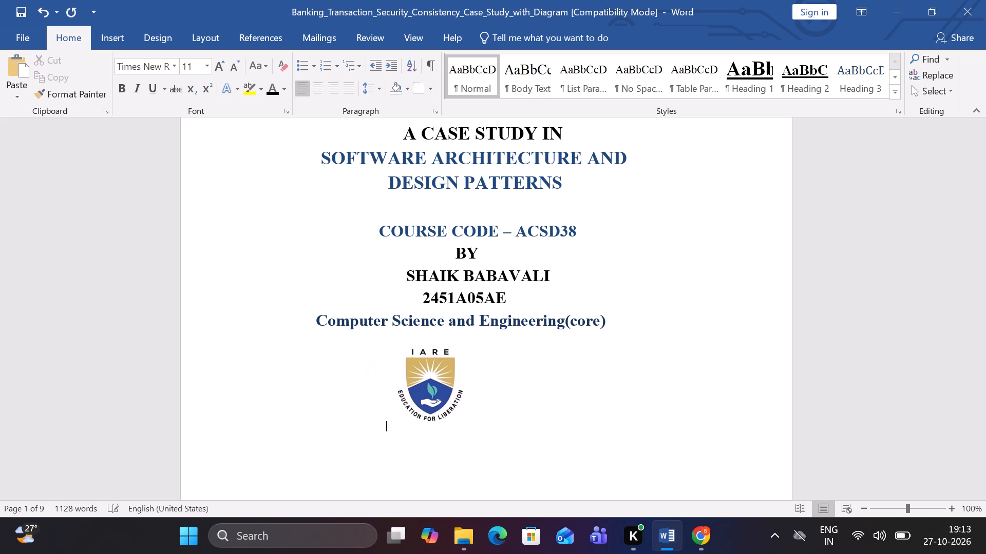
key("space")
key("space")
key("space")
key("space")
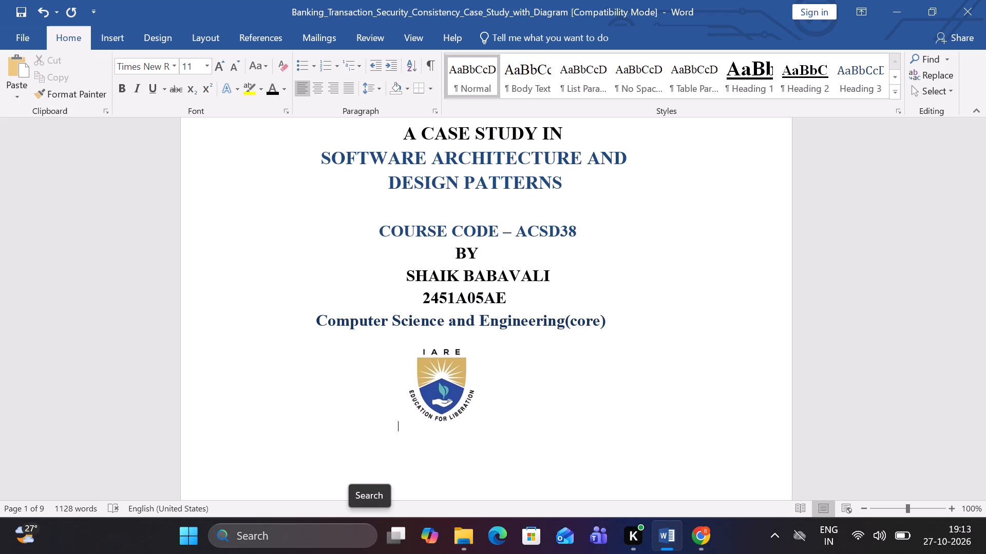
key("space")
key("space")
key("space")
key("space")
key("space")
key("space")
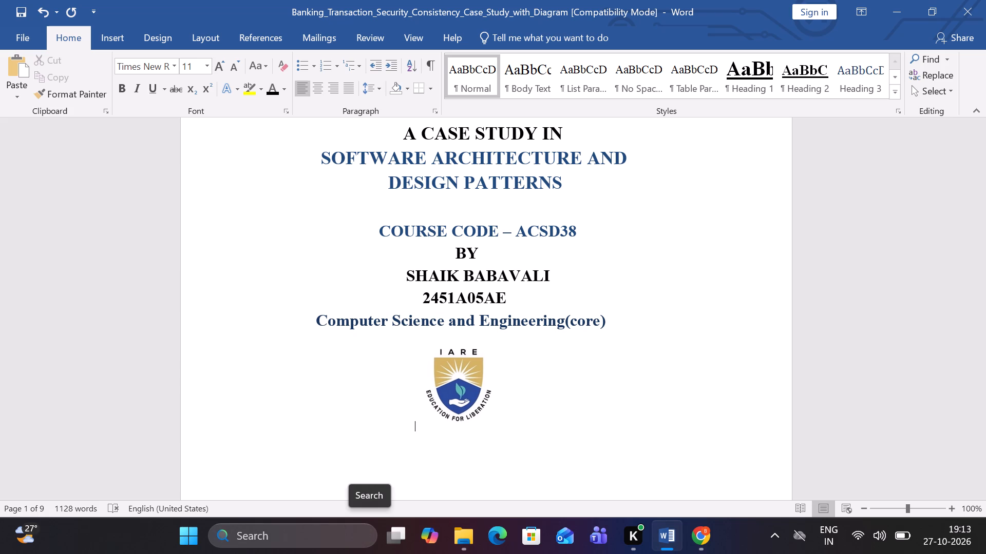
Enlarge the front-page IARE logo slightly, keeping its proportions.
left_click(426, 378)
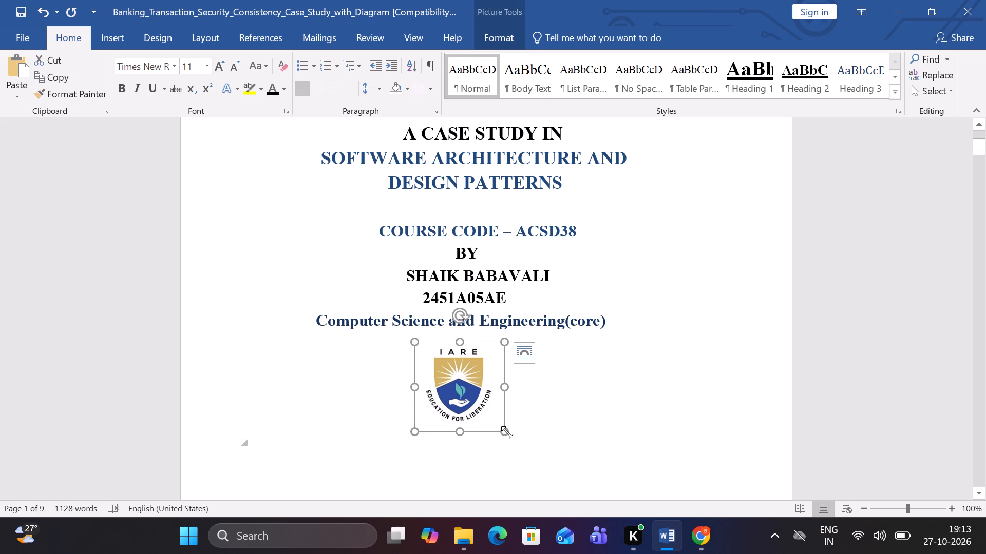
left_click_drag(507, 432, 515, 443)
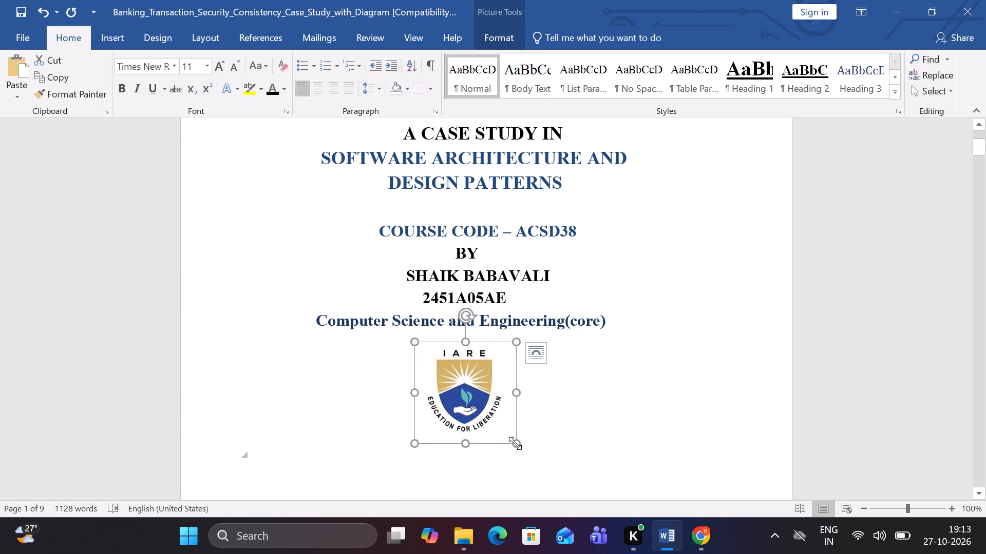
left_click(590, 454)
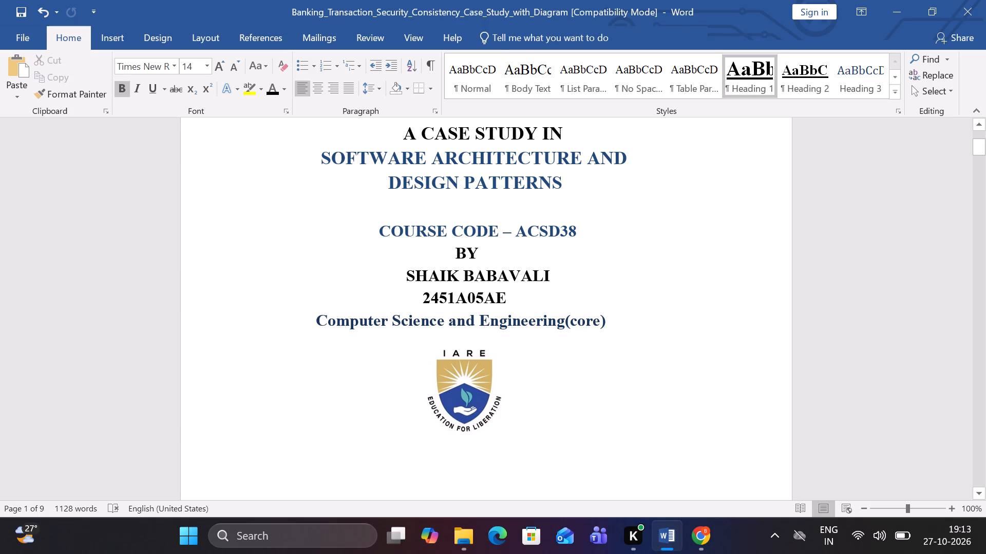
Cut the duplicate IARE logo above the "Topic: Banking Transaction Security – Consistency" heading on page 2.
left_click_drag(984, 146, 985, 167)
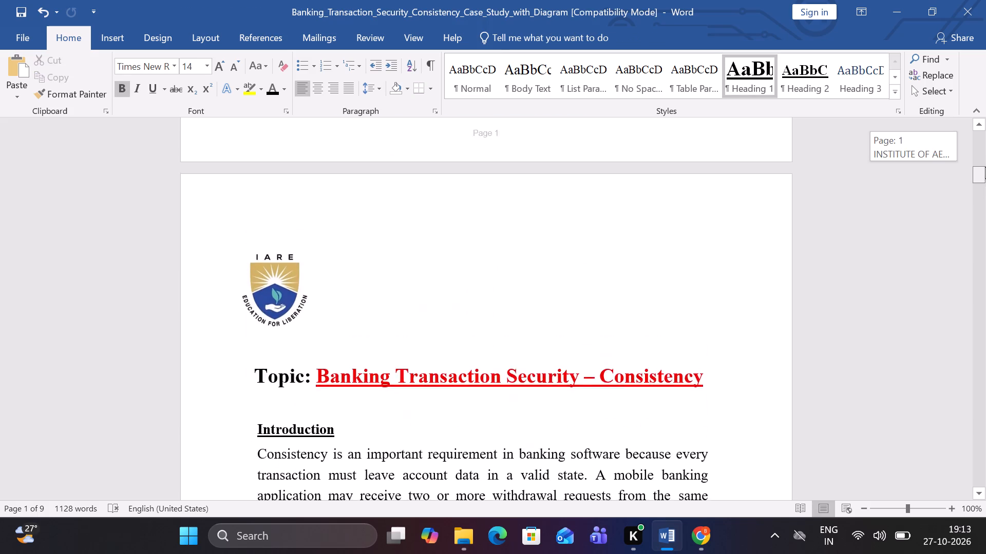
left_click_drag(985, 167, 980, 197)
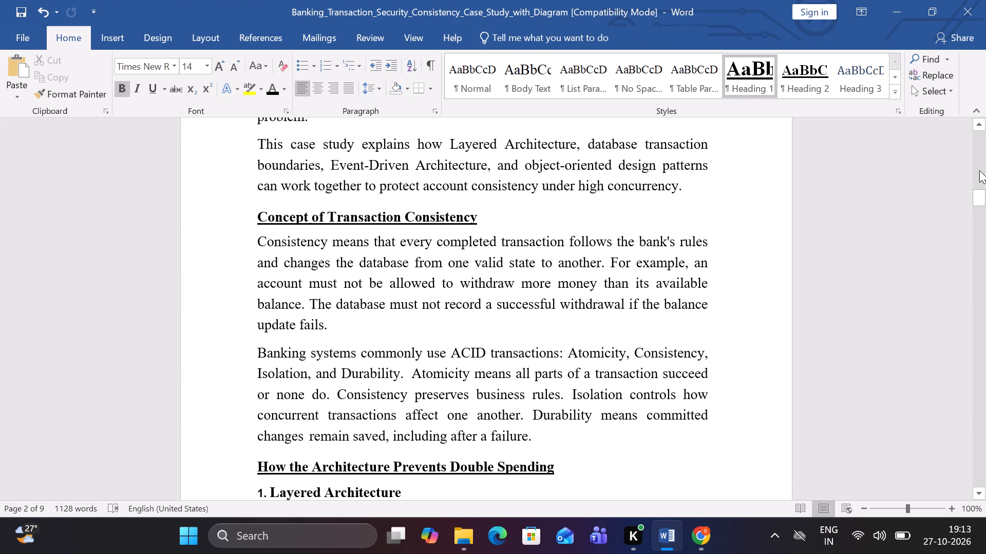
left_click_drag(979, 192, 979, 169)
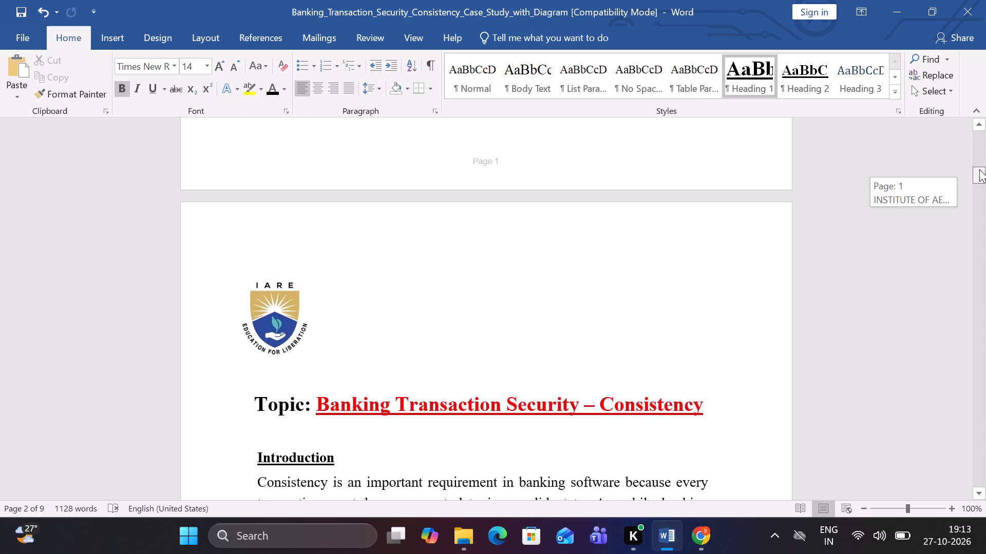
left_click_drag(979, 169, 979, 179)
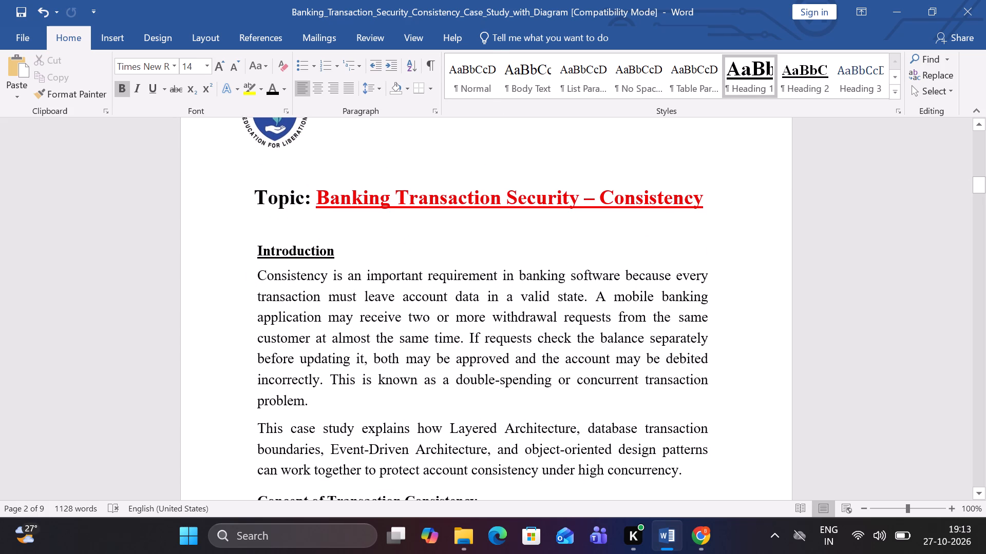
left_click(285, 131)
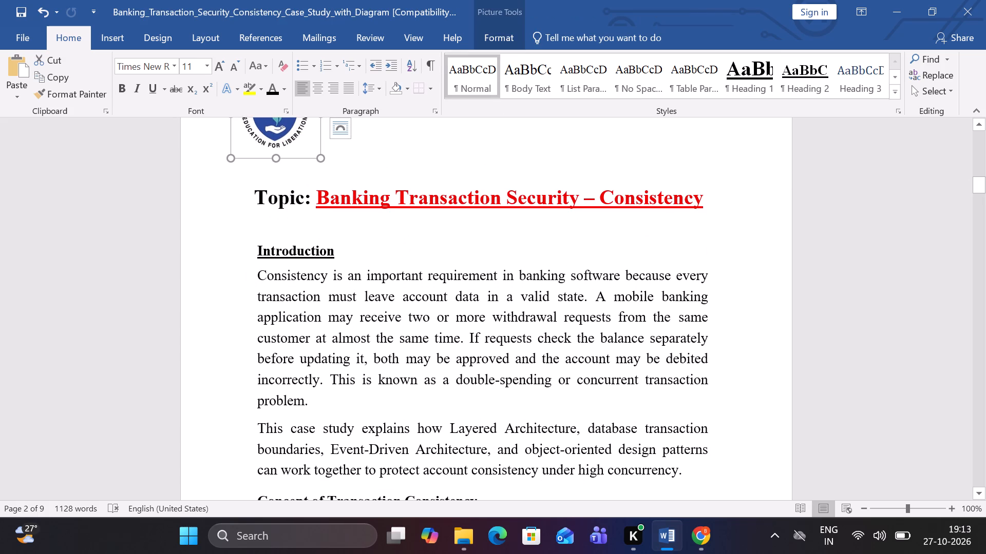
key("ctrl+x")
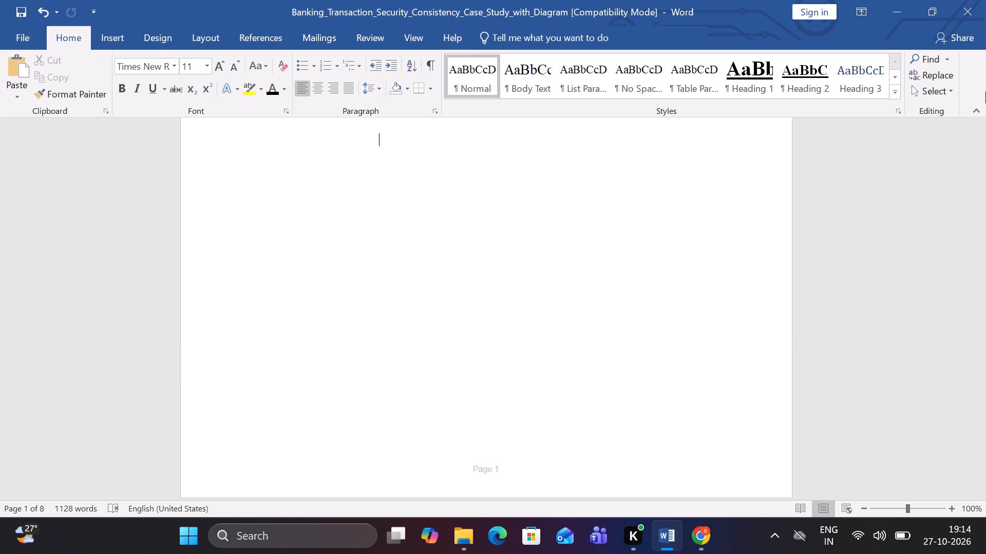
Review the front page layout from the institute heading down to the IARE logo.
left_click(980, 124)
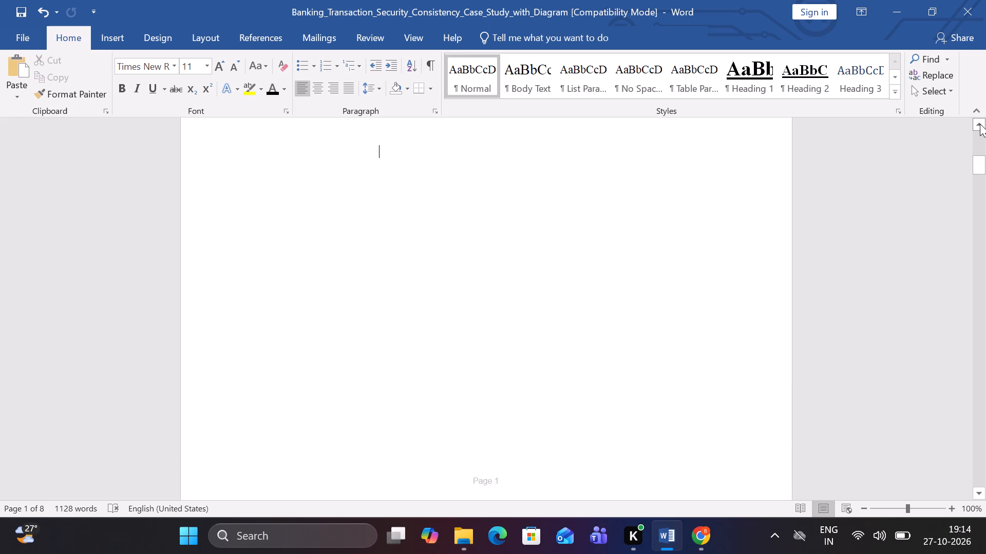
left_click_drag(973, 166, 978, 145)
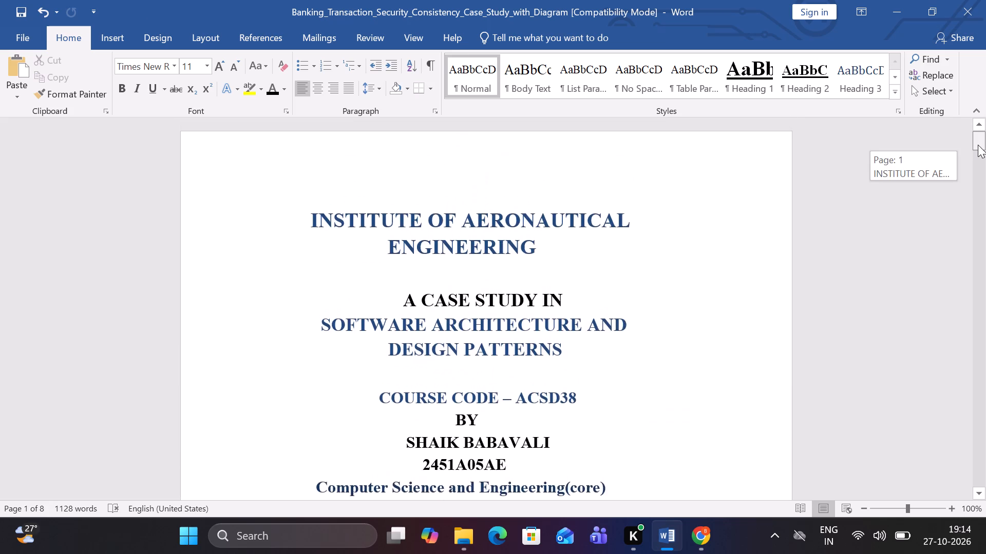
left_click_drag(978, 145, 977, 144)
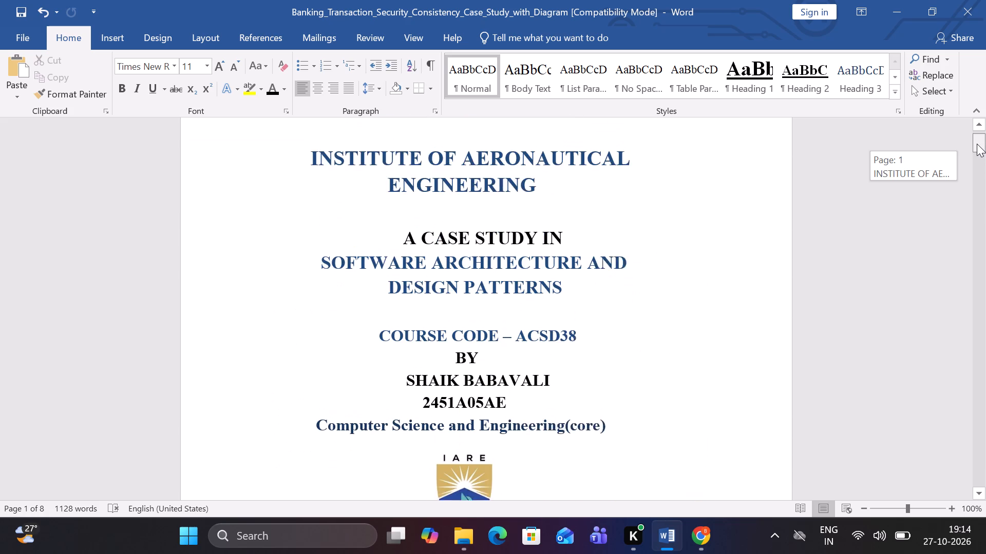
left_click_drag(977, 144, 977, 153)
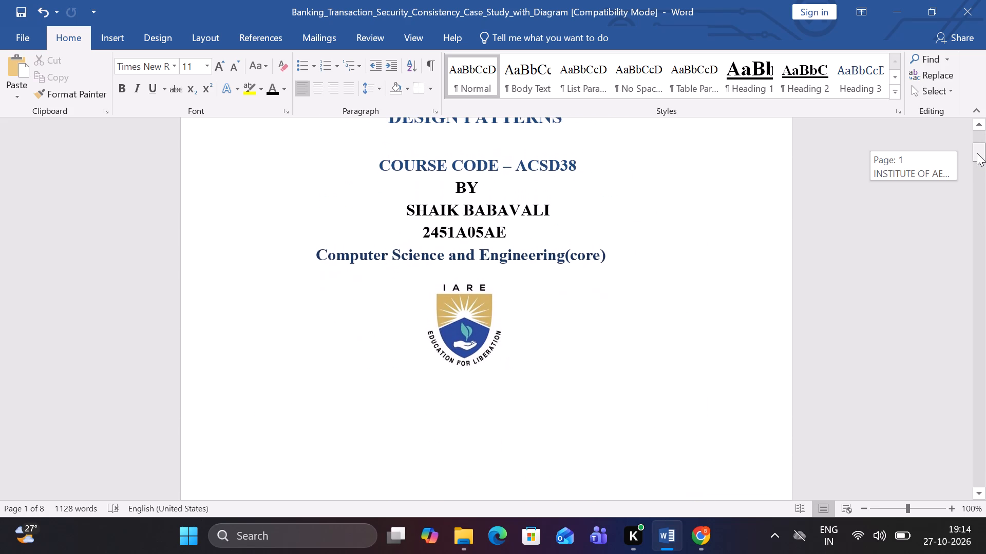
left_click_drag(977, 153, 977, 156)
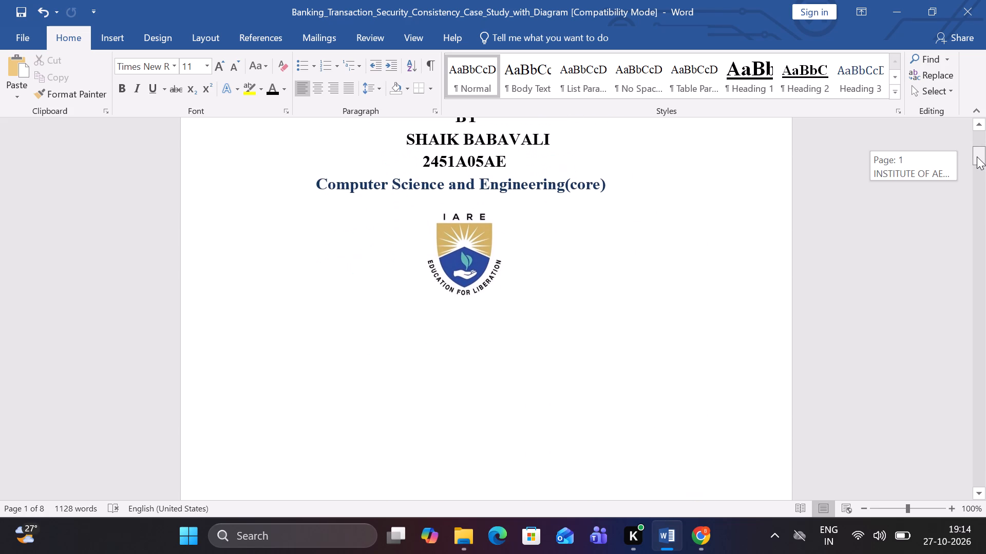
Enlarge the front-page IARE logo slightly in both height and width.
left_click_drag(977, 156, 977, 147)
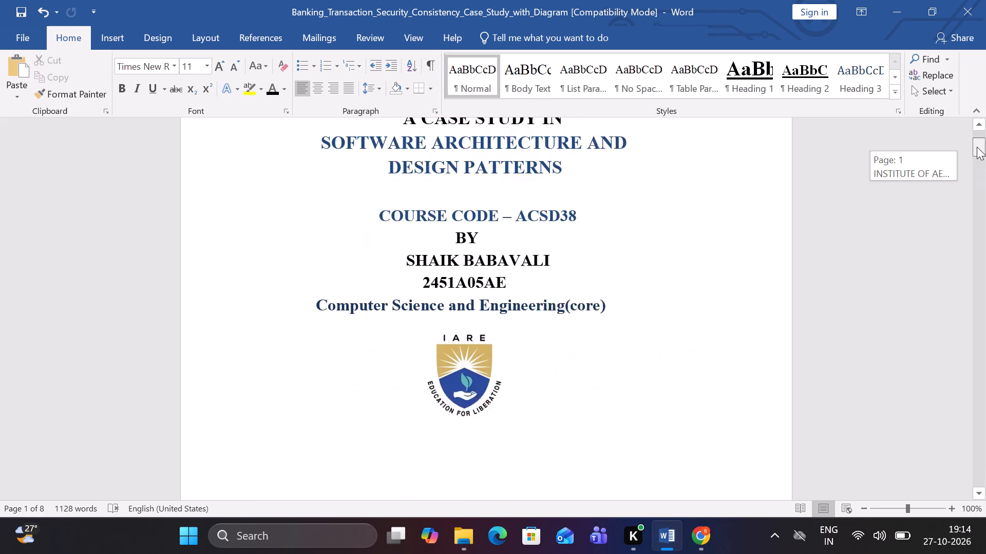
left_click_drag(977, 147, 978, 160)
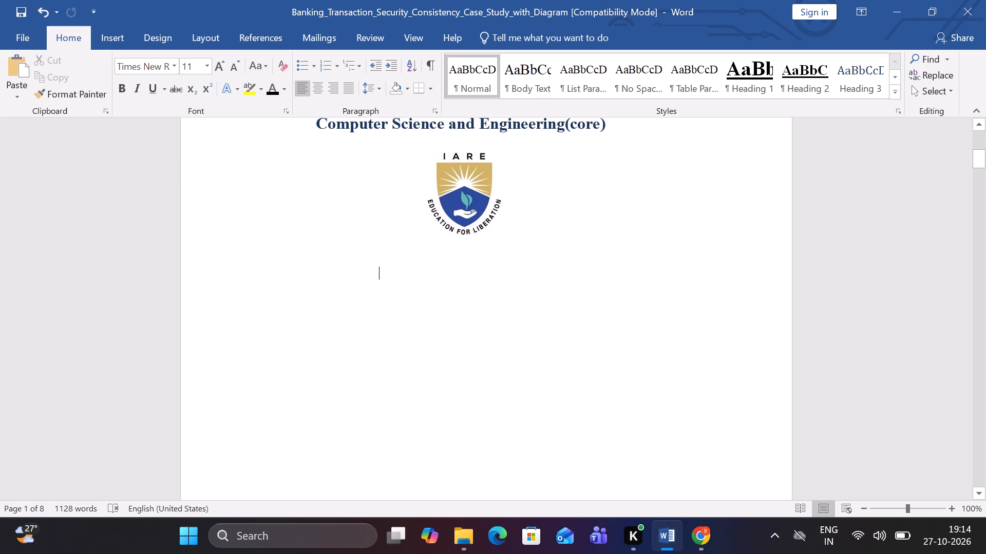
left_click(453, 167)
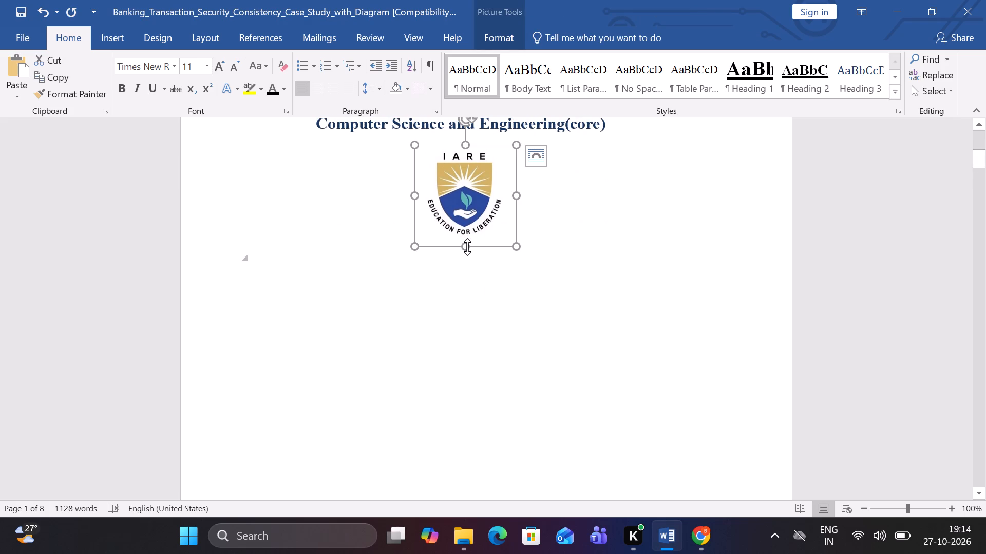
left_click_drag(465, 246, 465, 272)
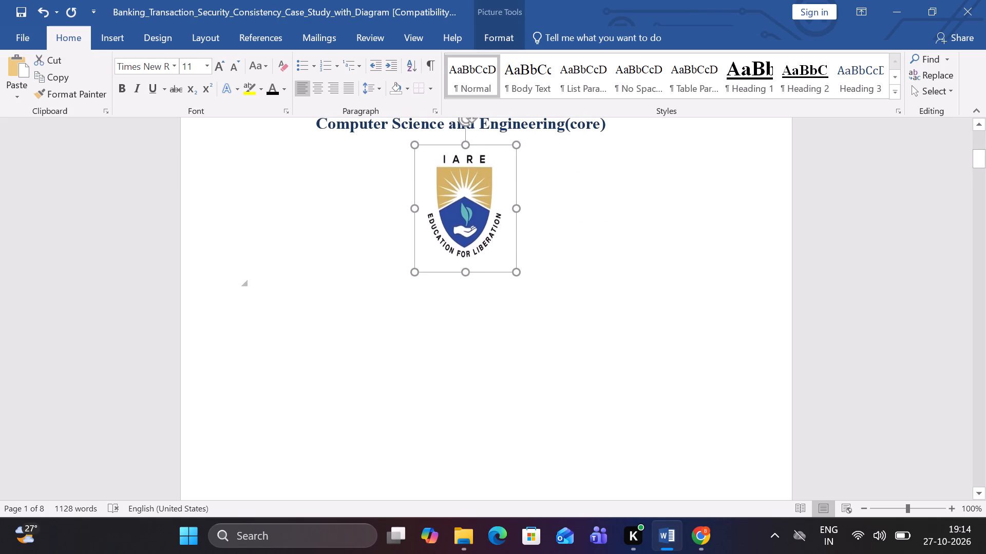
left_click_drag(465, 272, 465, 253)
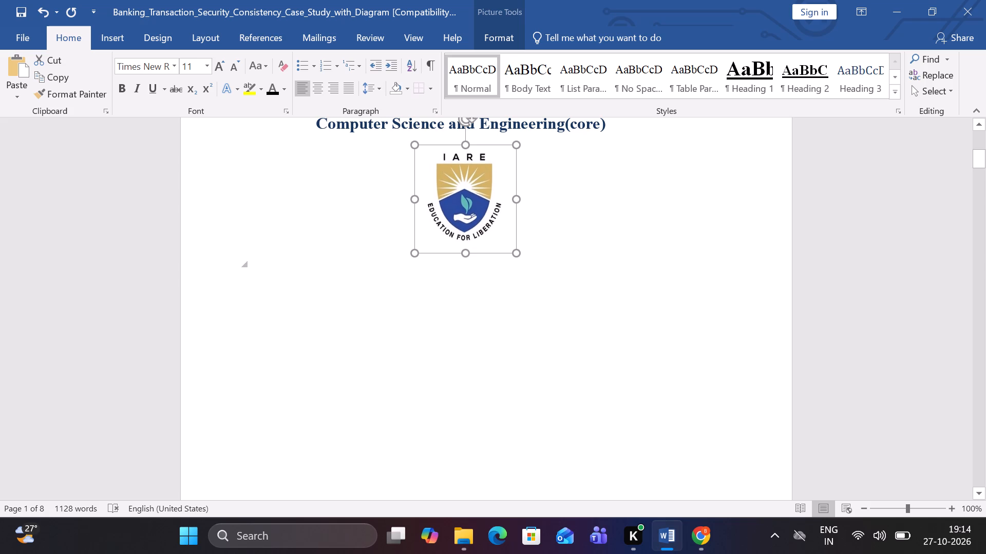
left_click_drag(465, 253, 465, 251)
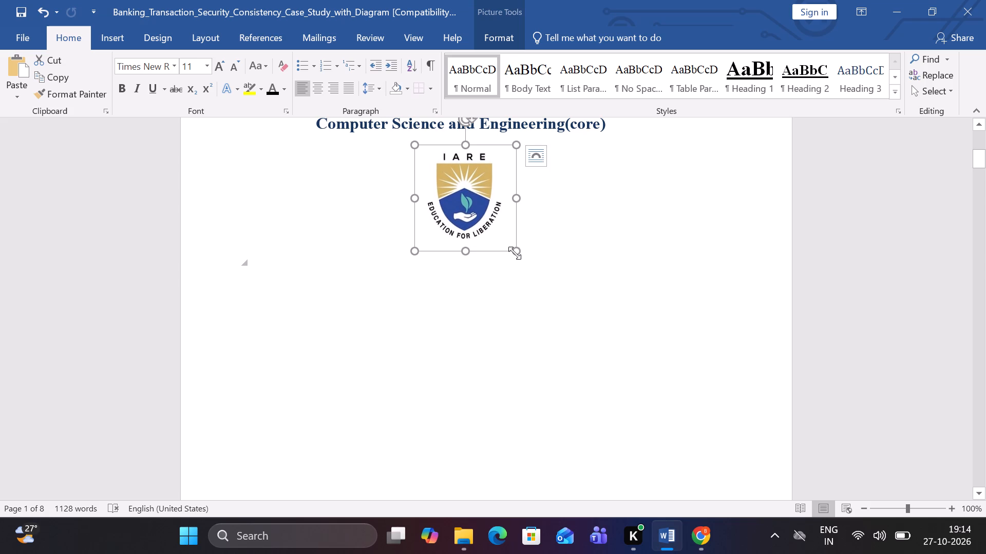
left_click_drag(516, 253, 524, 259)
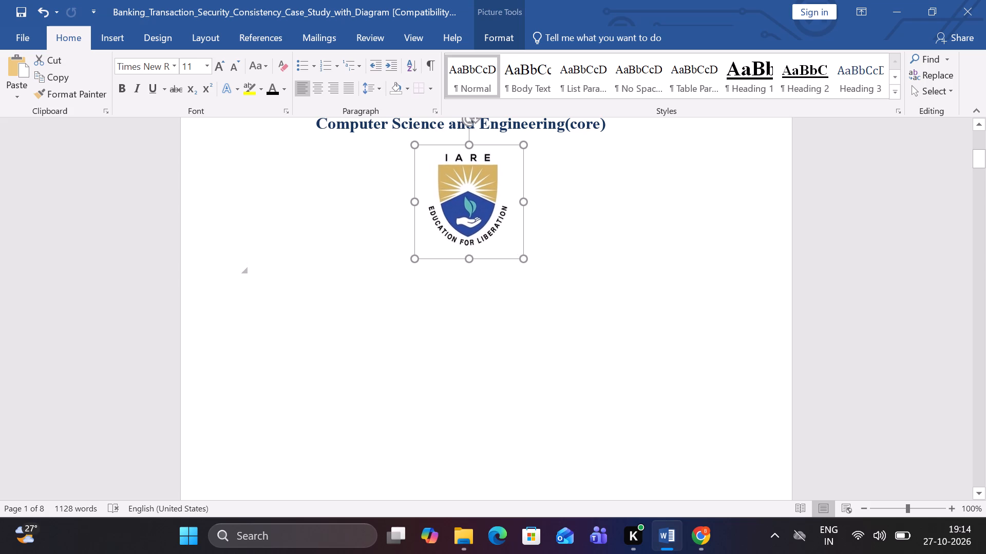
left_click_drag(524, 259, 526, 259)
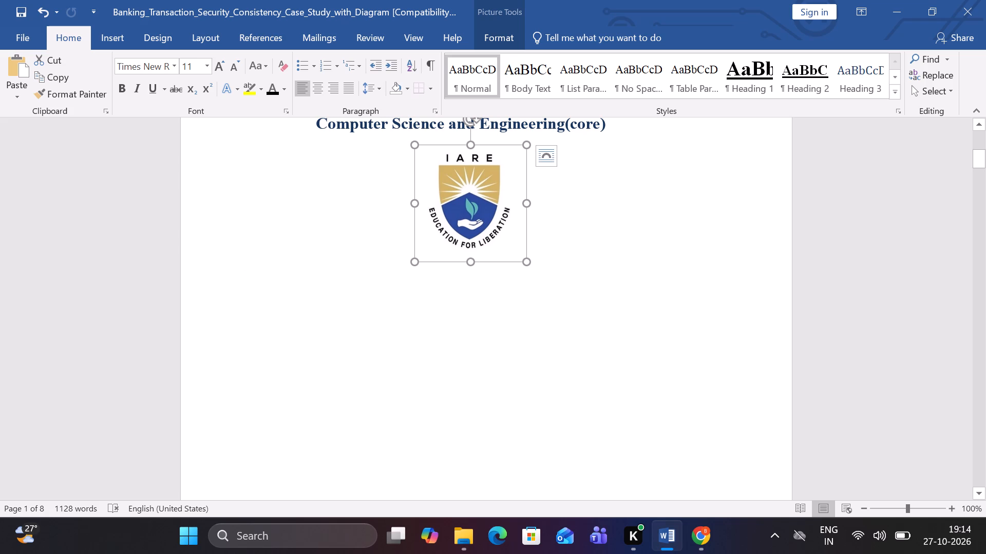
left_click(594, 347)
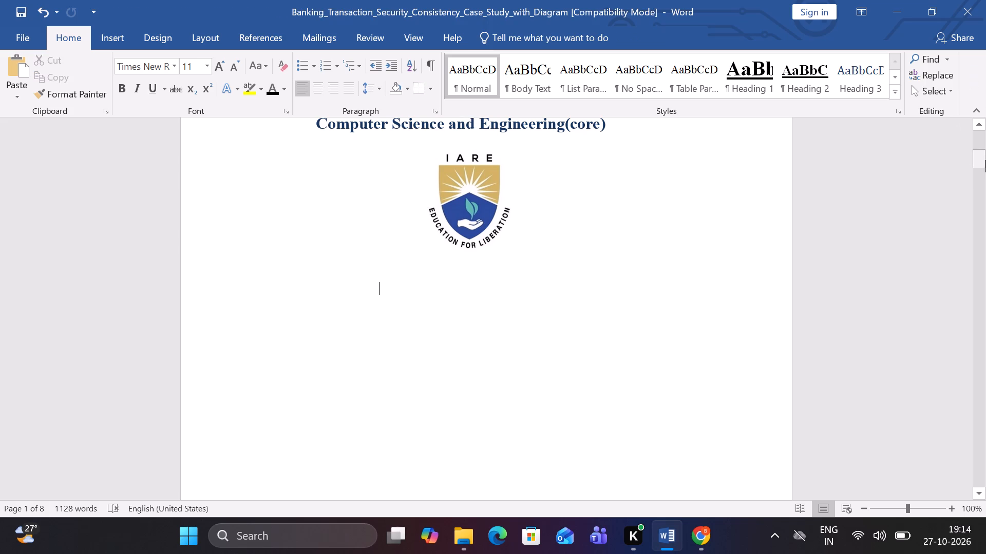
Insert a blank line between the "Computer Science and Engineering(core)" line and the IARE logo.
left_click_drag(981, 157, 981, 151)
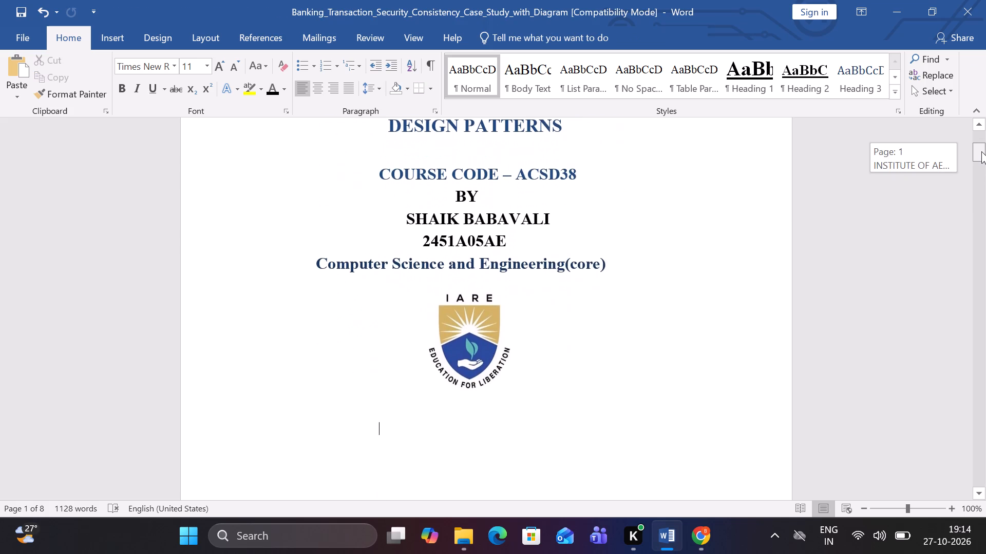
left_click_drag(981, 151, 981, 154)
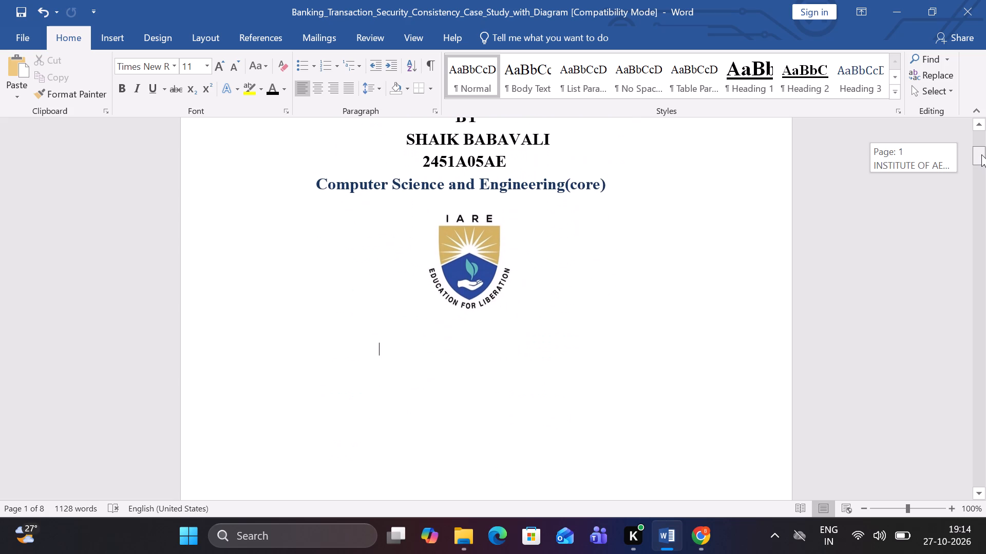
left_click_drag(981, 154, 981, 150)
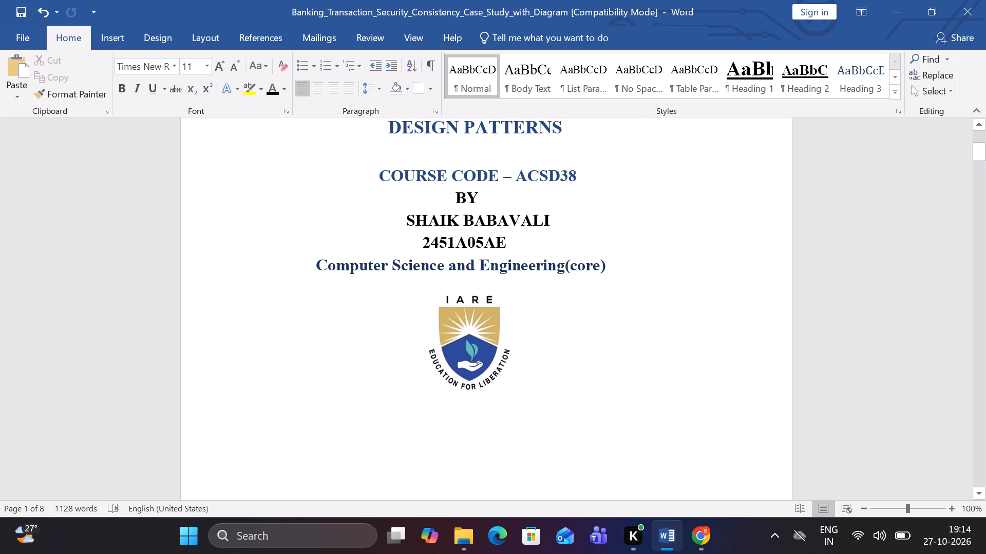
left_click(393, 313)
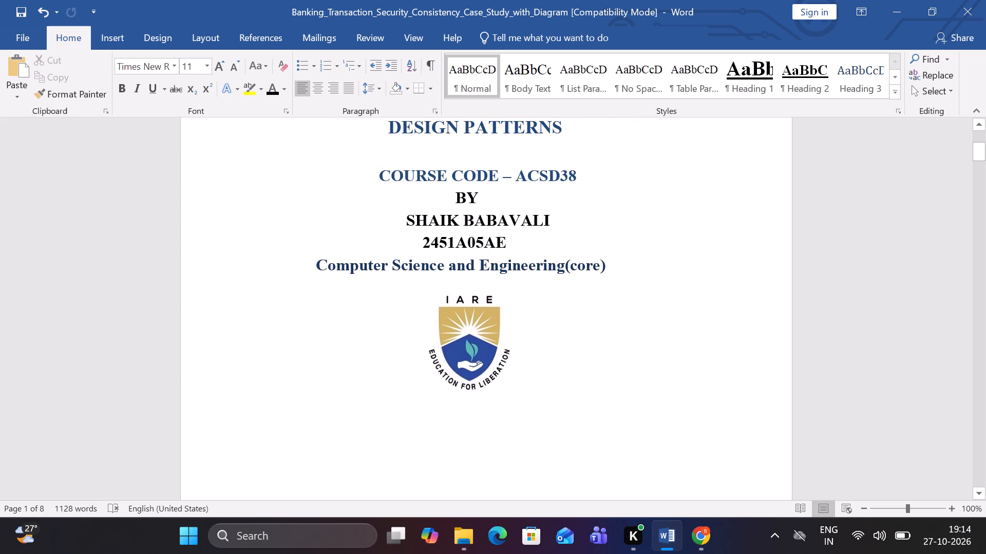
left_click(399, 285)
key("Return")
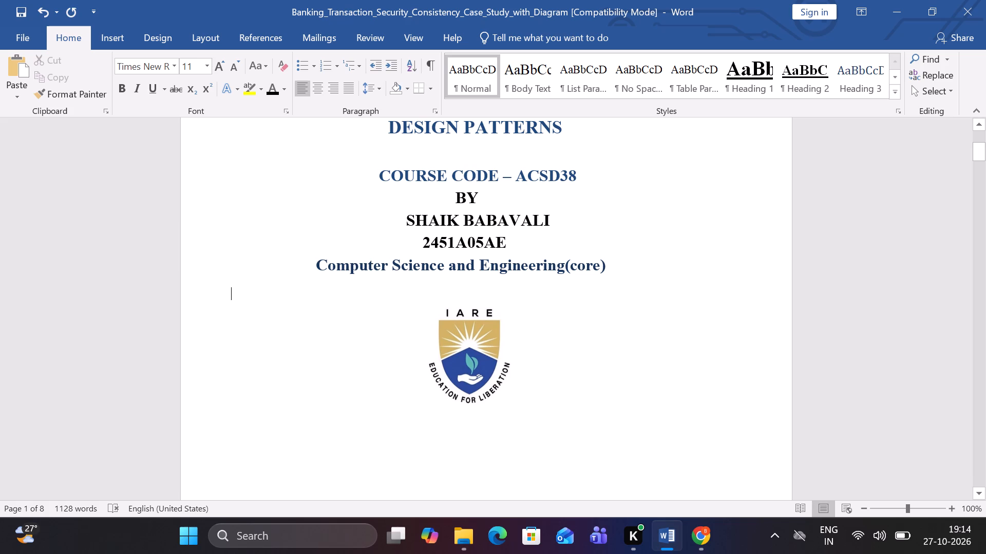
Widen the front-page IARE logo slightly without changing its height.
left_click(465, 353)
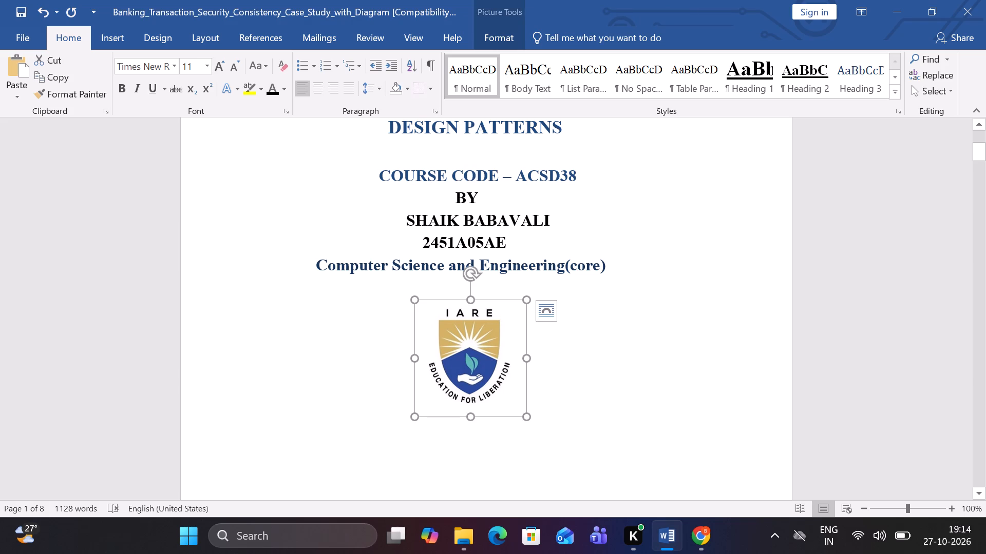
left_click_drag(528, 360, 530, 358)
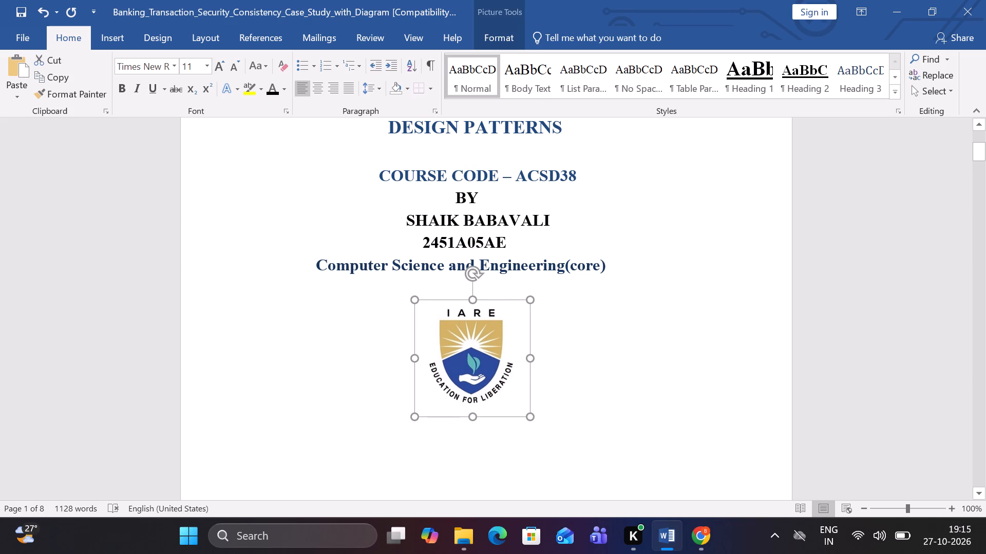
left_click_drag(530, 358, 534, 358)
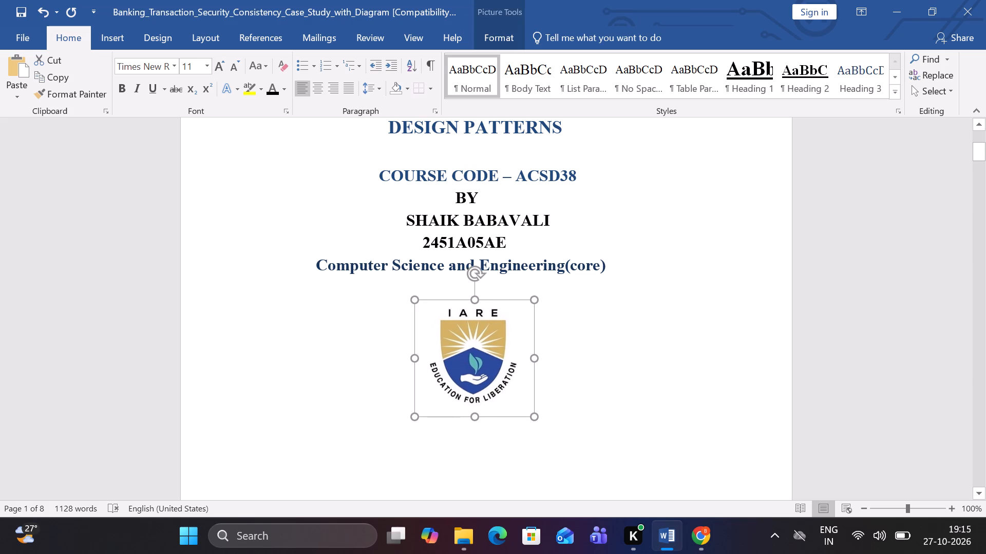
left_click_drag(534, 358, 536, 358)
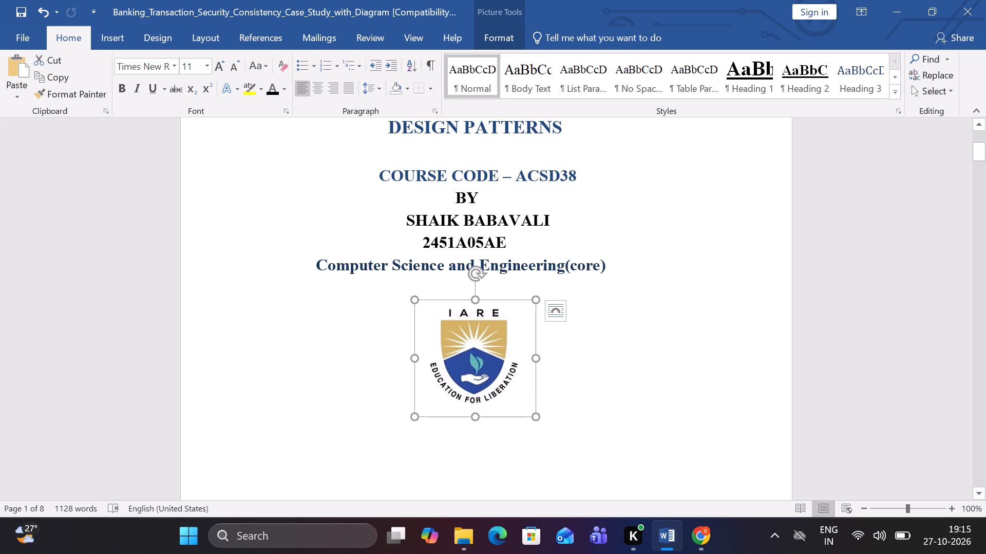
left_click(413, 360)
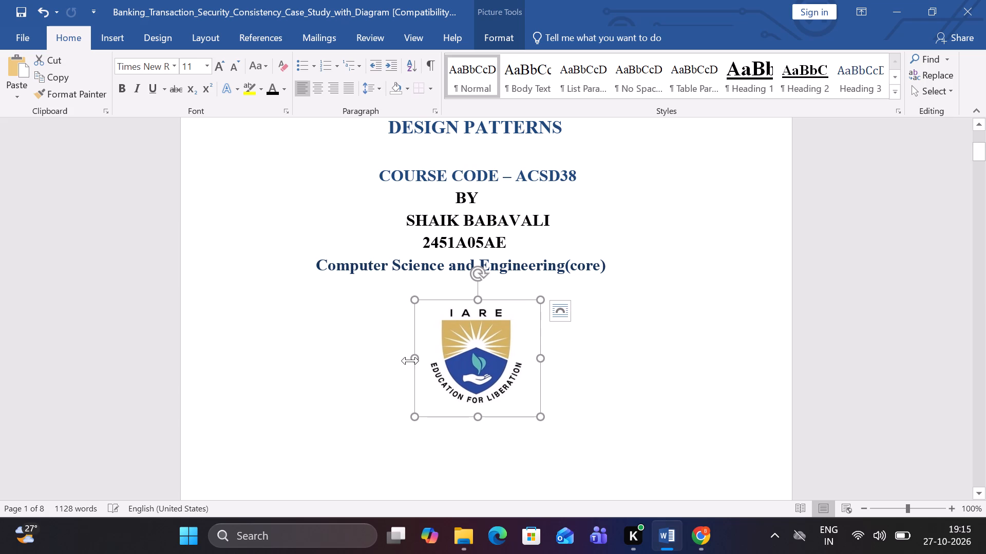
Start a new line in the empty heading paragraph below the IARE logo.
left_click(724, 430)
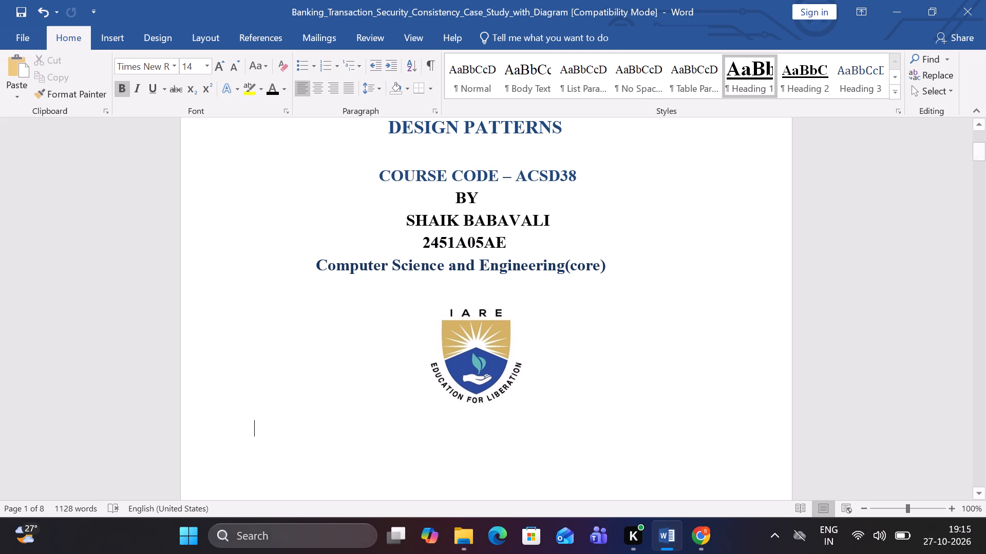
key("space")
key("Return")
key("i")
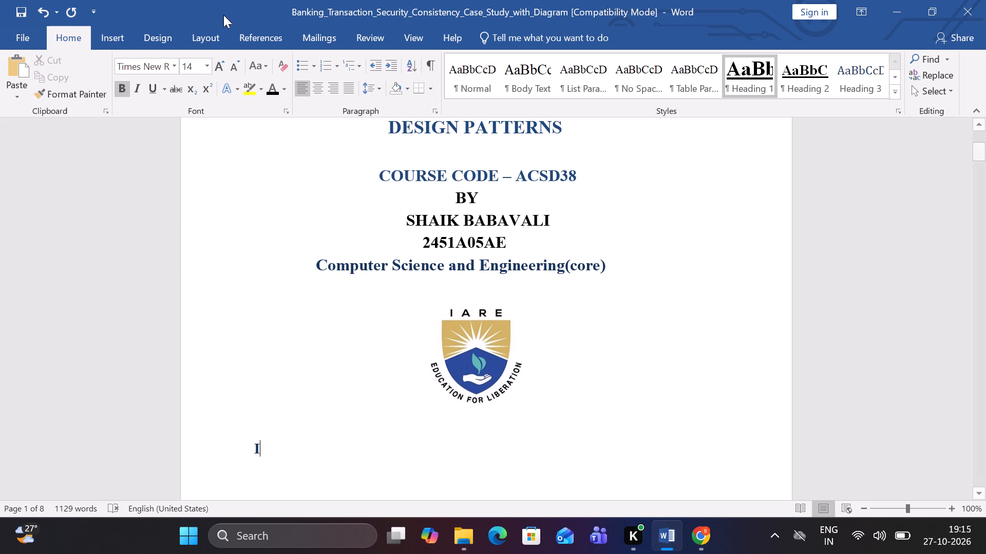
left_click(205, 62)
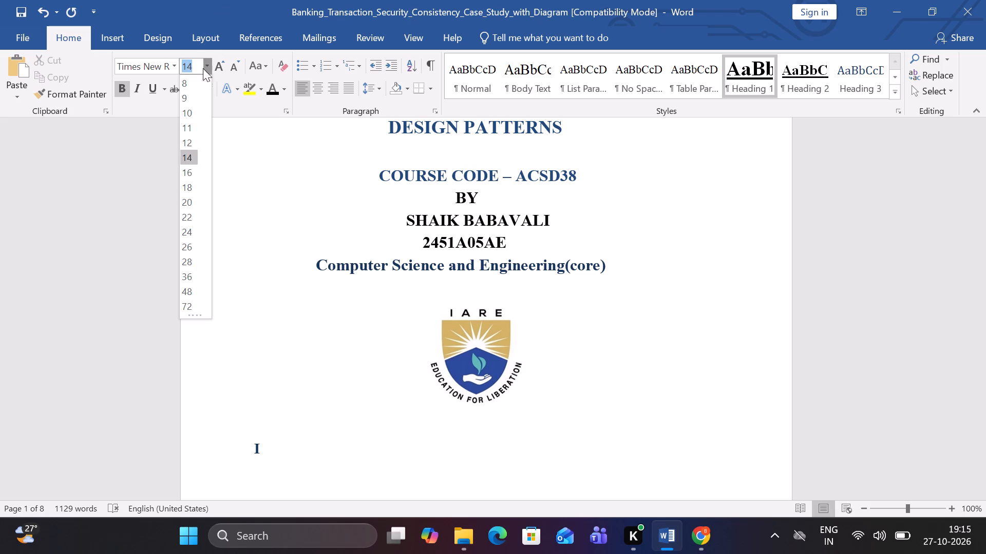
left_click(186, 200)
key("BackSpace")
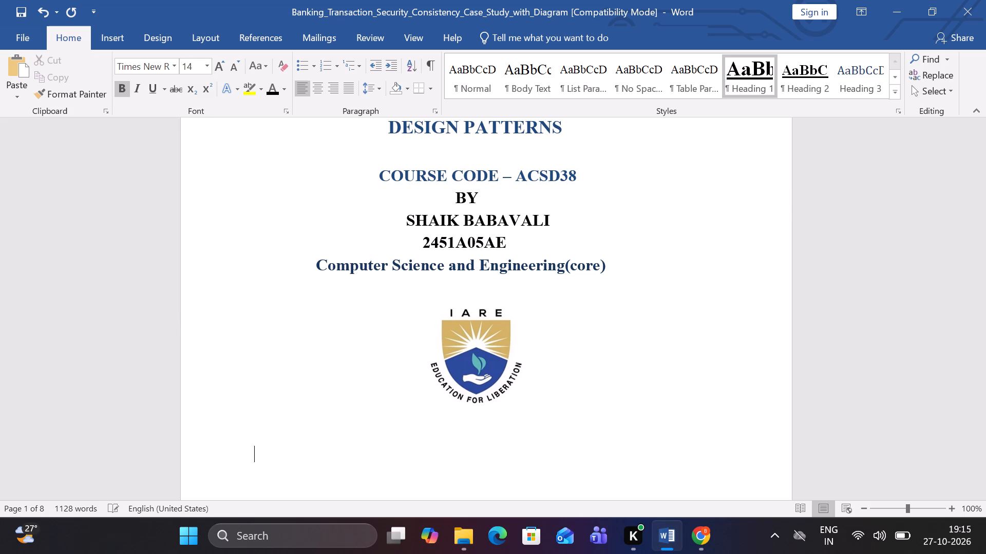
Write "INSTITUE OF AERONAUTICAL" at font size 20 on the new line below the logo.
left_click(208, 66)
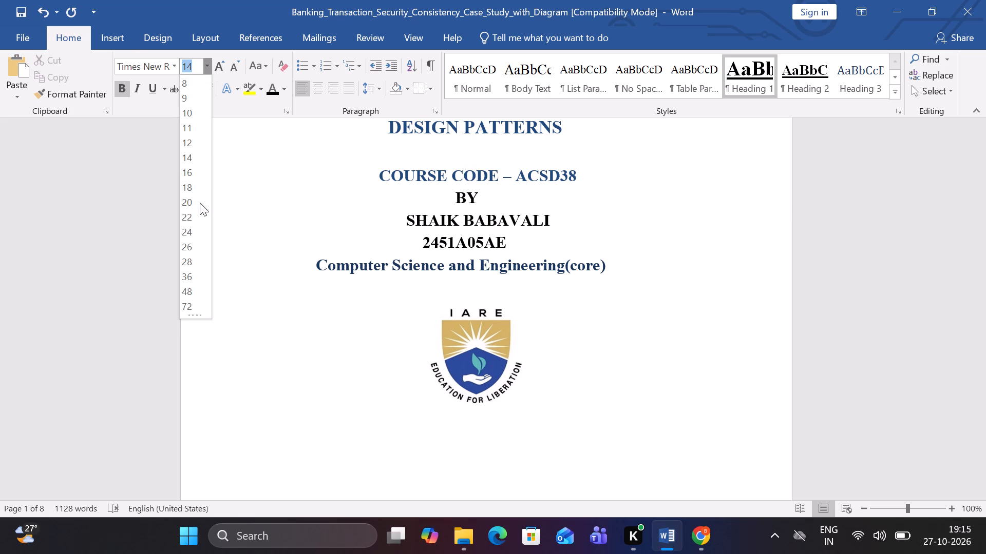
left_click(196, 199)
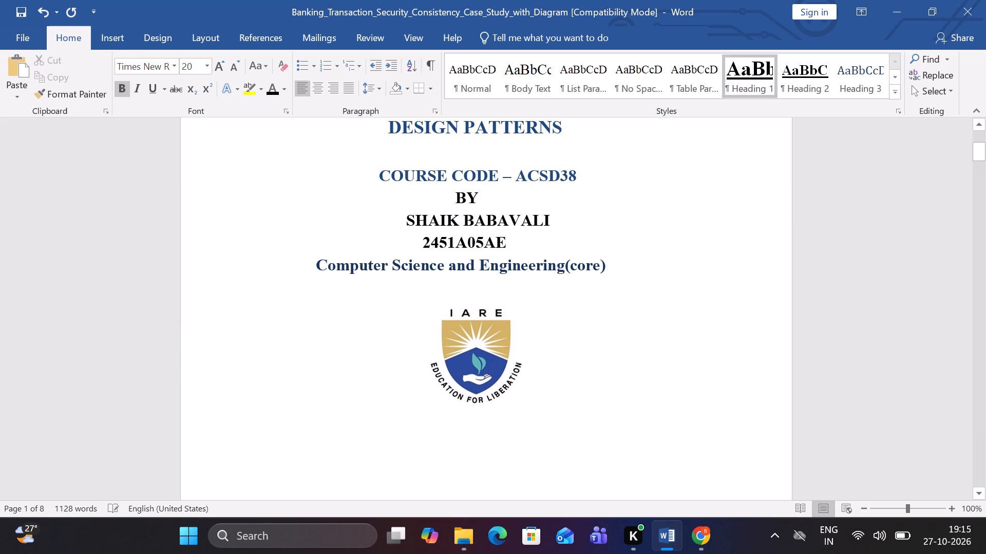
key("i")
key("n")
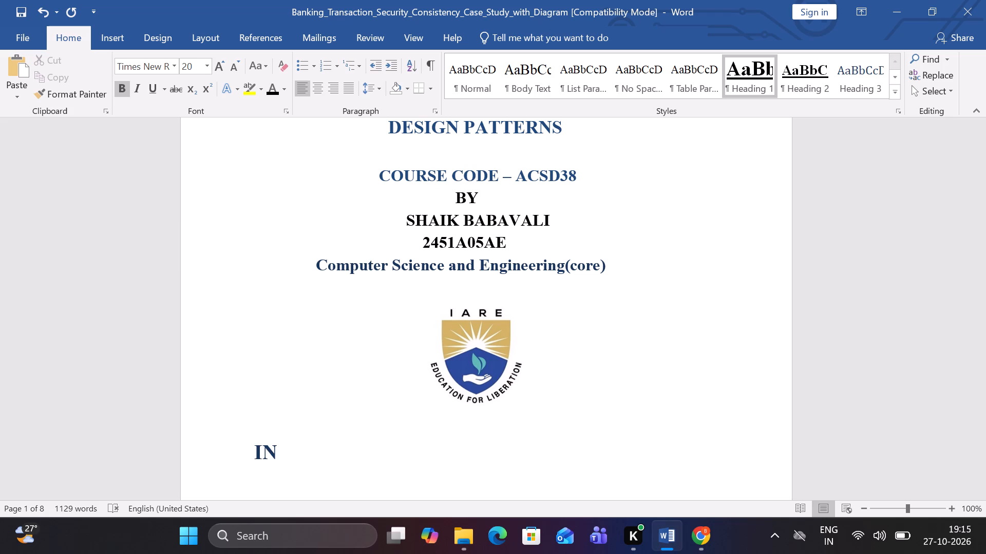
type("STIT")
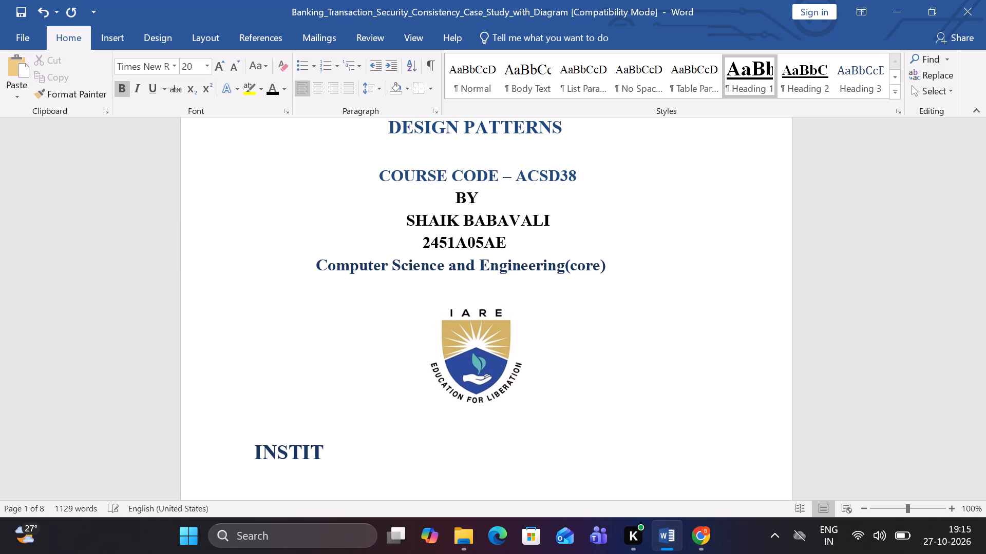
type("UE")
key("space")
type("OF AERONAUTICAL")
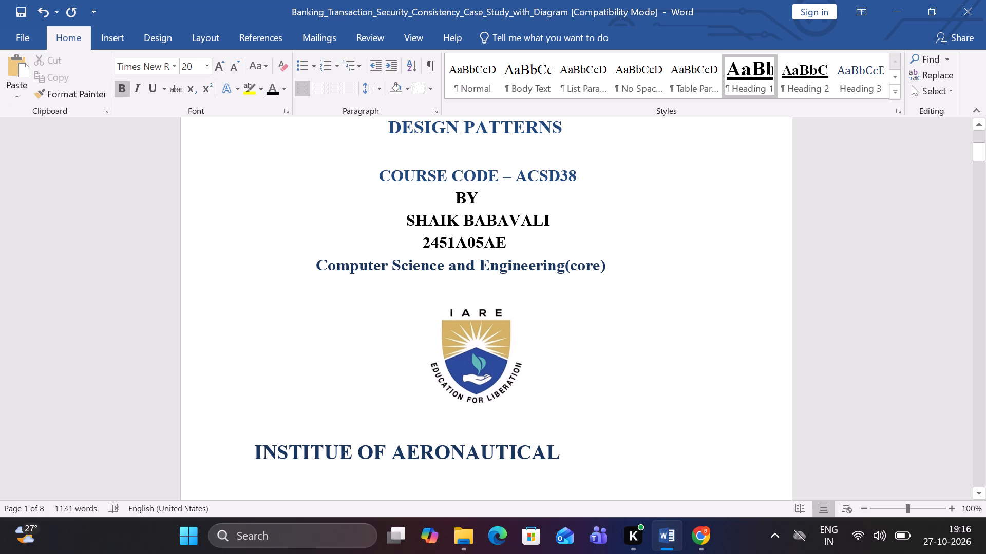
Indent the "INSTITUE OF AERONAUTICAL" line with eight spaces to shift it toward the page centre.
left_click(253, 448)
key("space")
key("space")
key("space")
key("space")
key("space")
key("space")
key("space")
key("space")
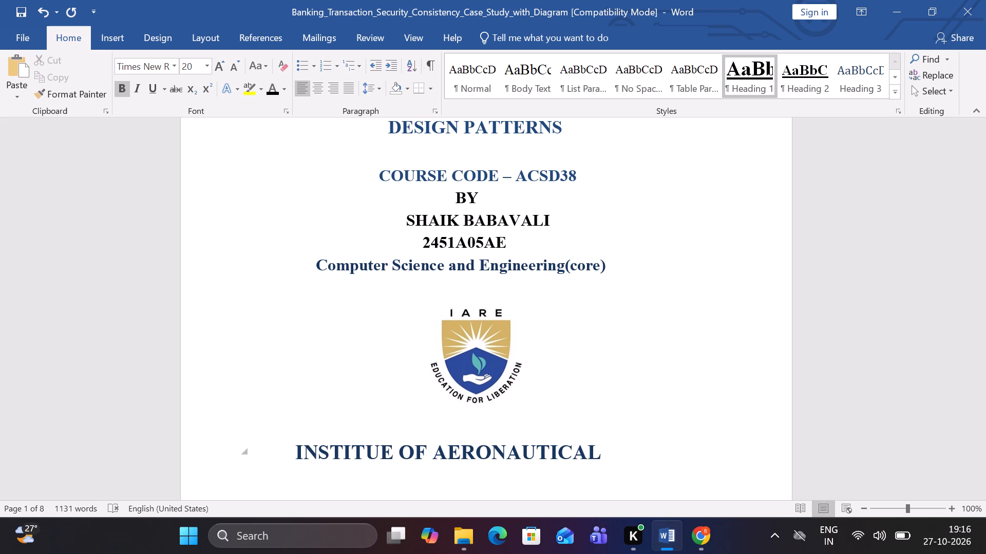
Indent the "INSTITUE OF AERONAUTICAL" line below the logo by two more spaces.
key("space")
key("space")
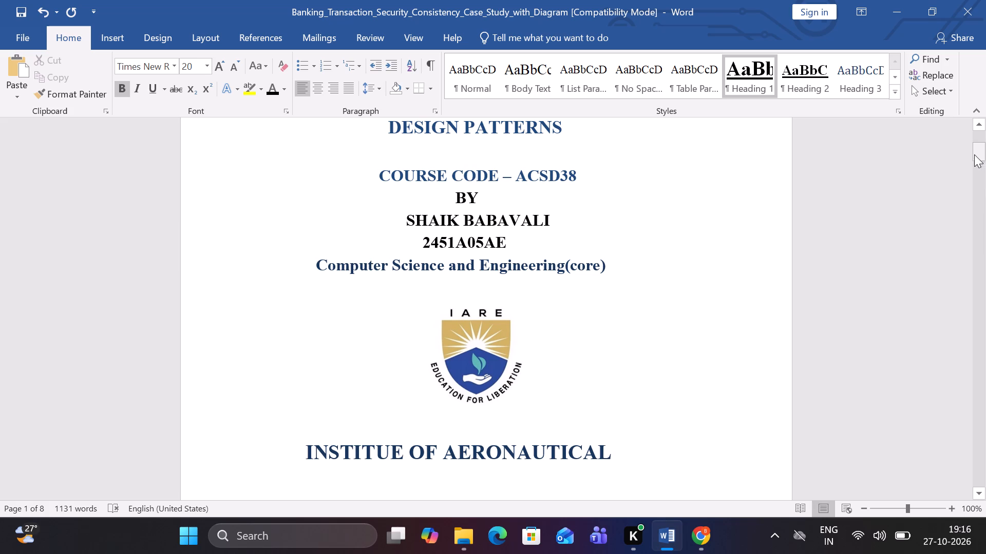
Check the lower institute line's start against the page's top title and remove one leading space from the lower line.
left_click_drag(975, 149, 976, 121)
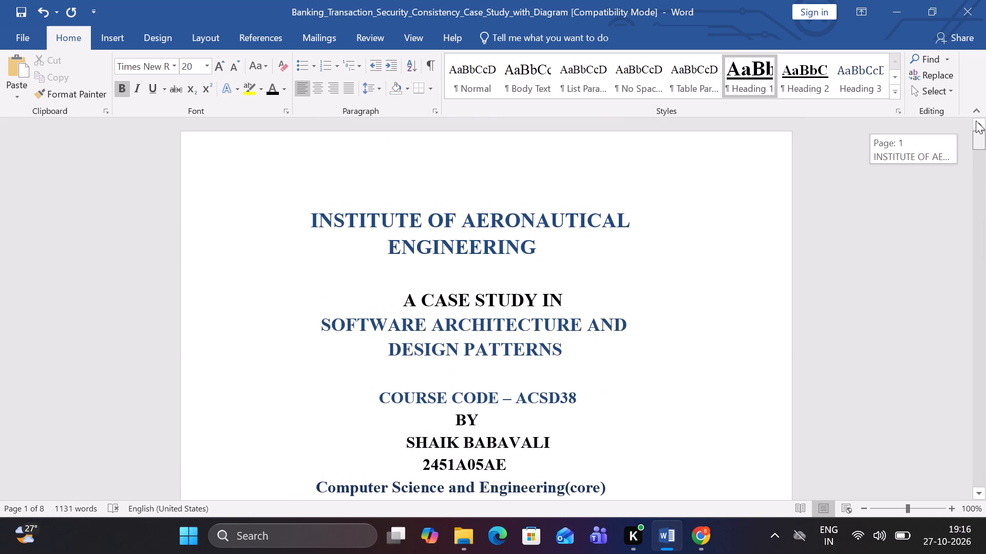
left_click_drag(976, 121, 976, 144)
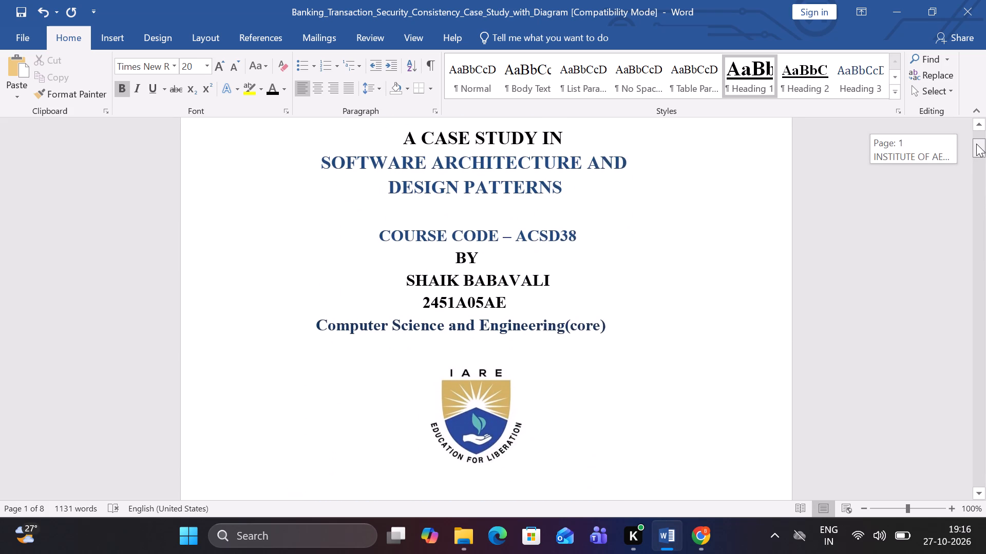
left_click_drag(976, 144, 976, 147)
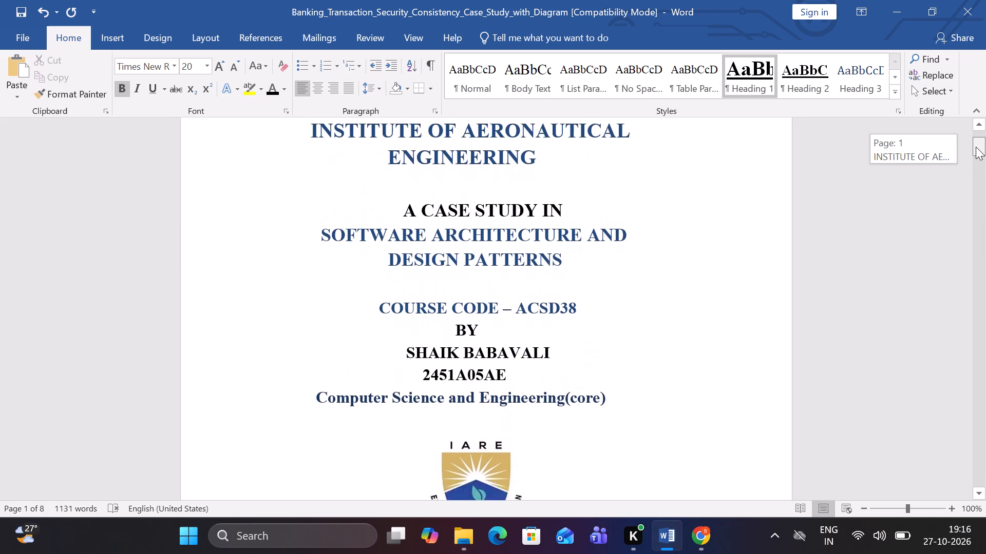
left_click_drag(976, 147, 976, 145)
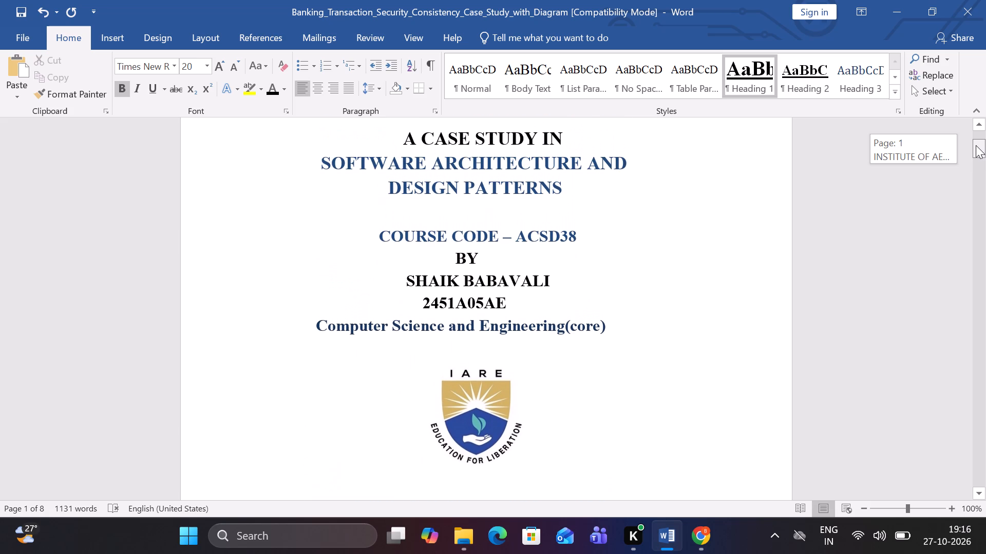
left_click_drag(976, 145, 975, 143)
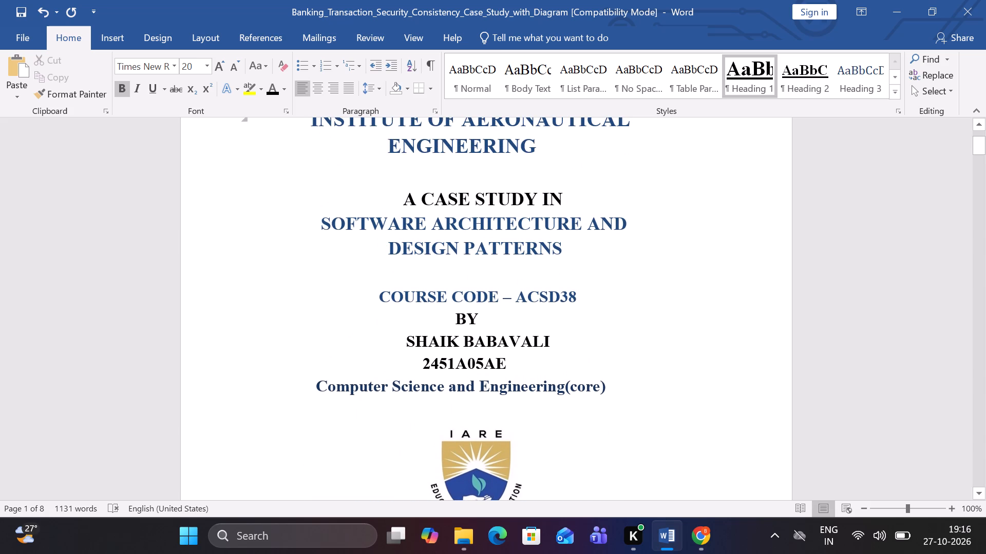
left_click(307, 126)
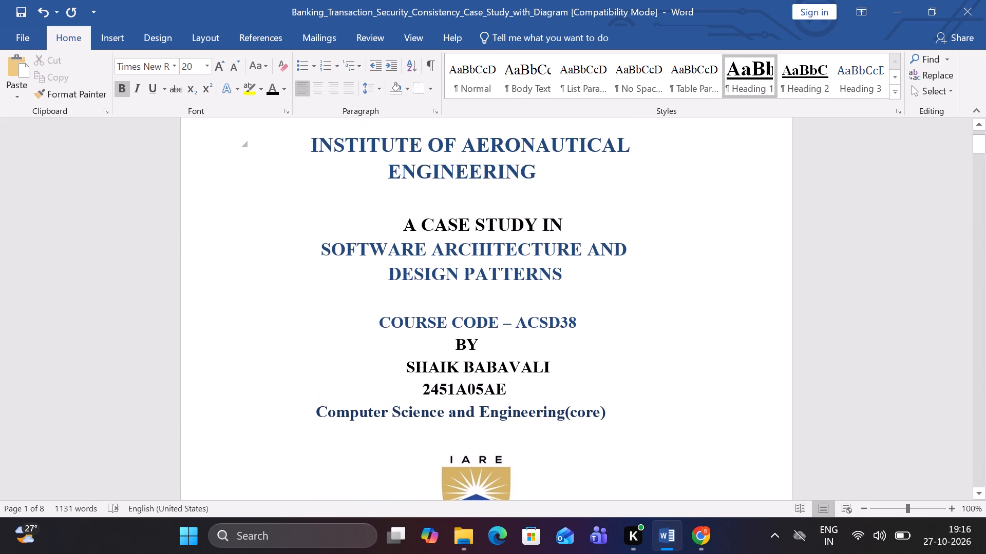
key("Down")
key("Down")
key("Down")
key("Down")
key("Down")
key("Down")
key("Down")
key("Down")
key("Down")
key("Down")
key("Down")
key("Down")
key("Down")
key("Down")
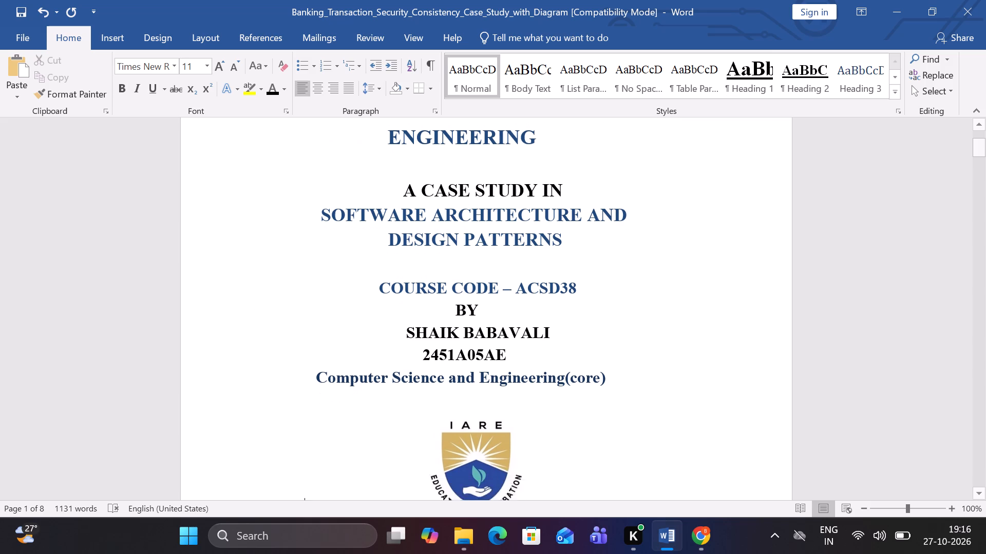
key("Down")
key("Down")
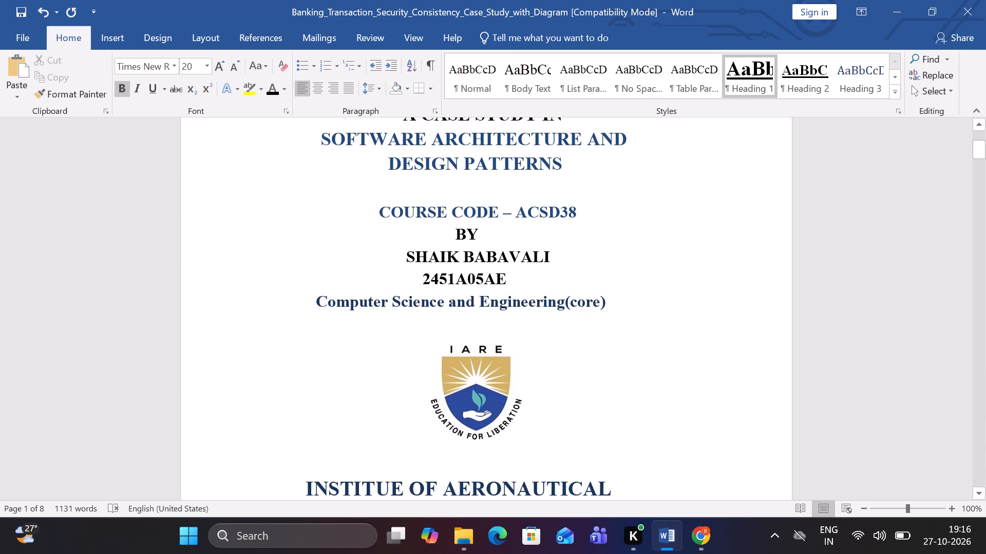
key("BackSpace")
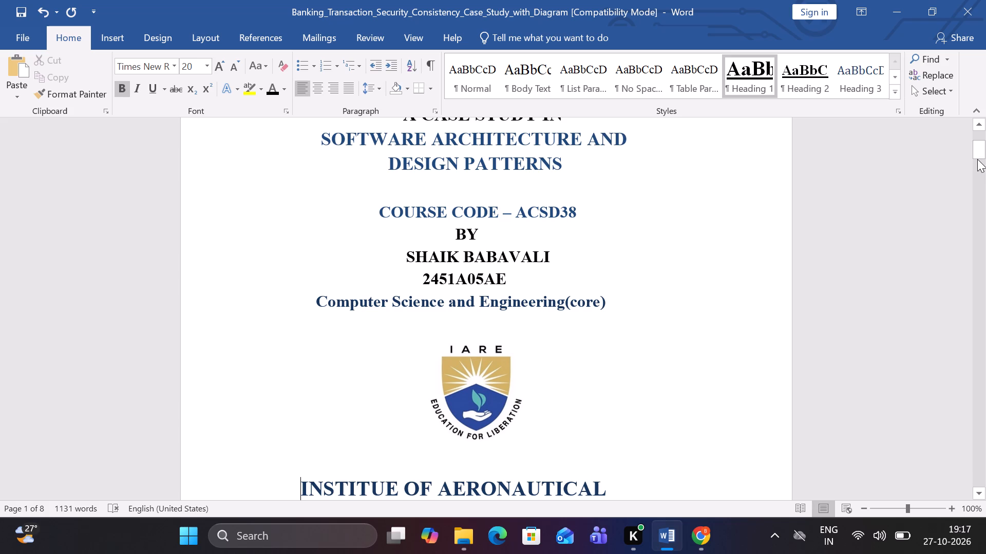
Start a new line below "INSTITUE OF AERONAUTICAL" and indent it with spaces to suit a centred second line.
left_click_drag(978, 150, 983, 155)
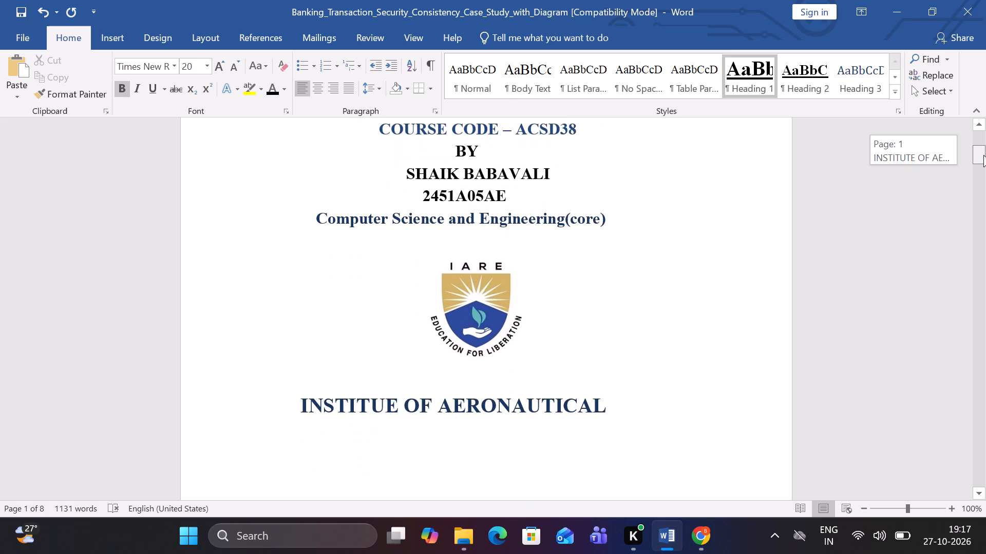
left_click_drag(983, 155, 983, 155)
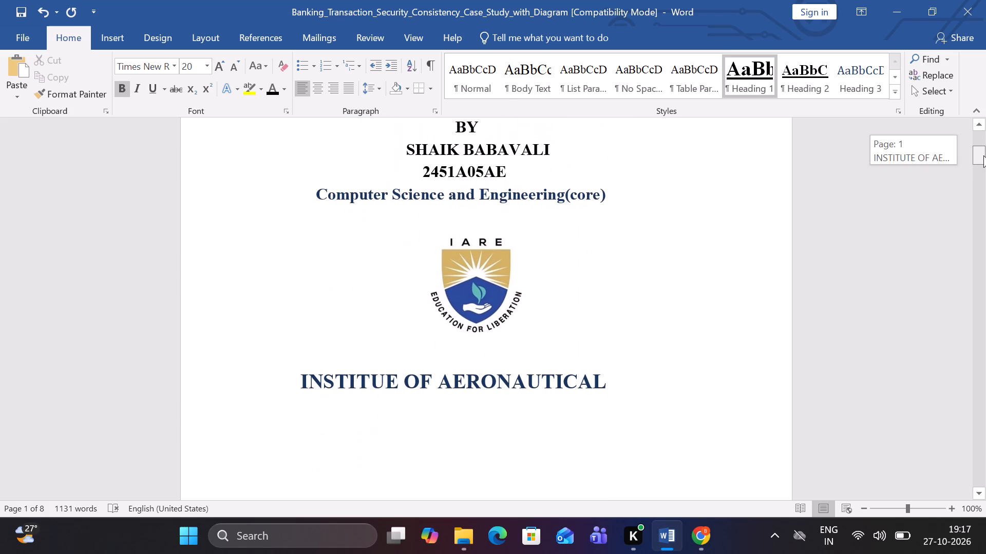
left_click_drag(983, 155, 985, 160)
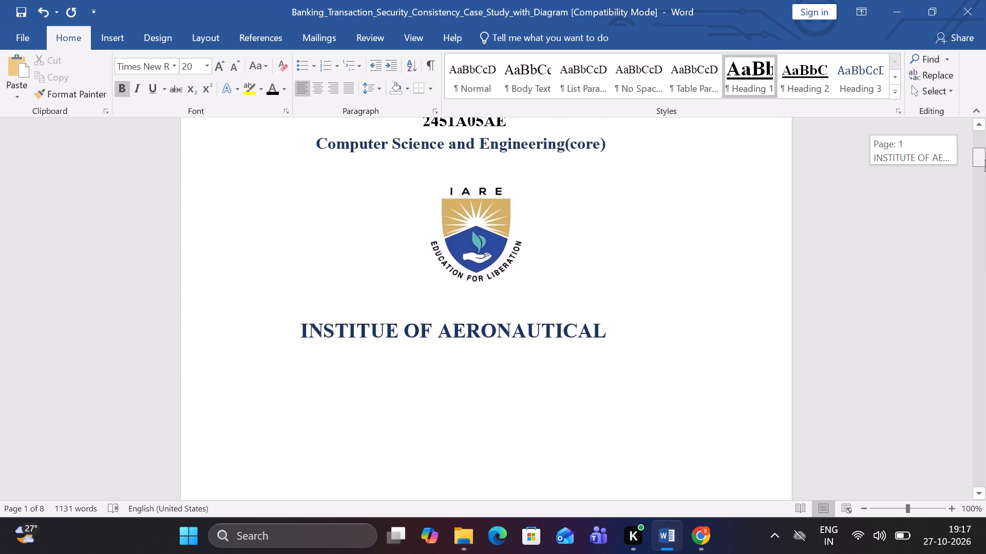
left_click_drag(985, 160, 984, 150)
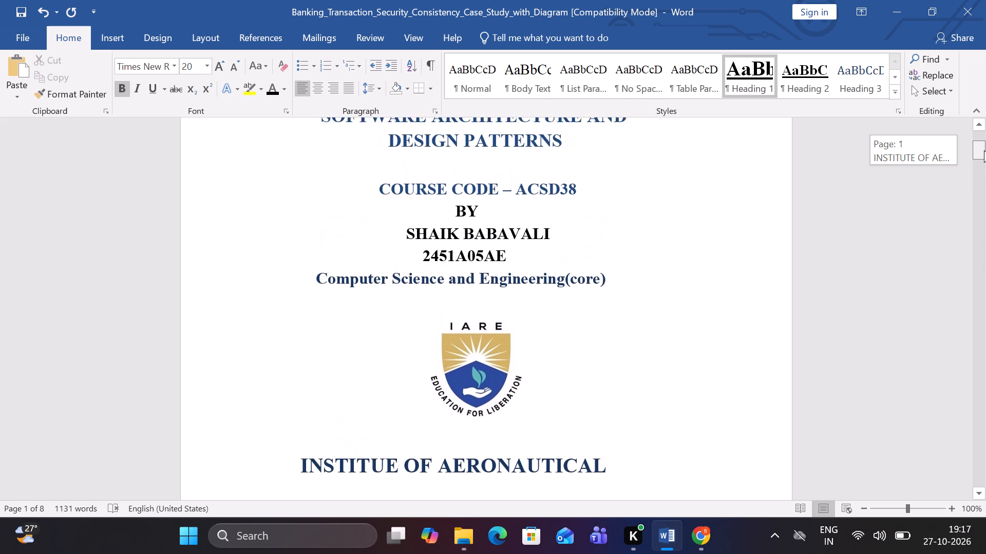
left_click_drag(984, 150, 982, 155)
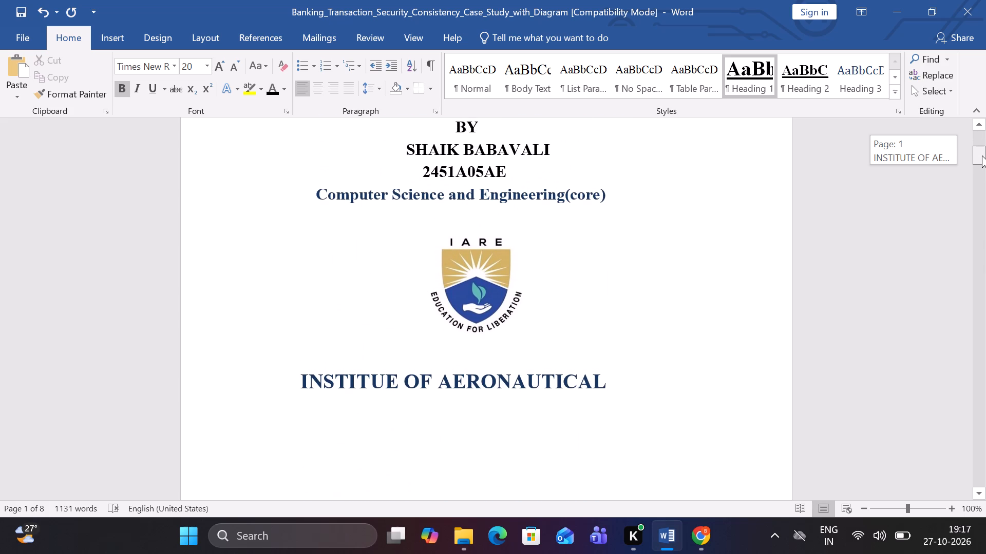
left_click_drag(982, 155, 982, 155)
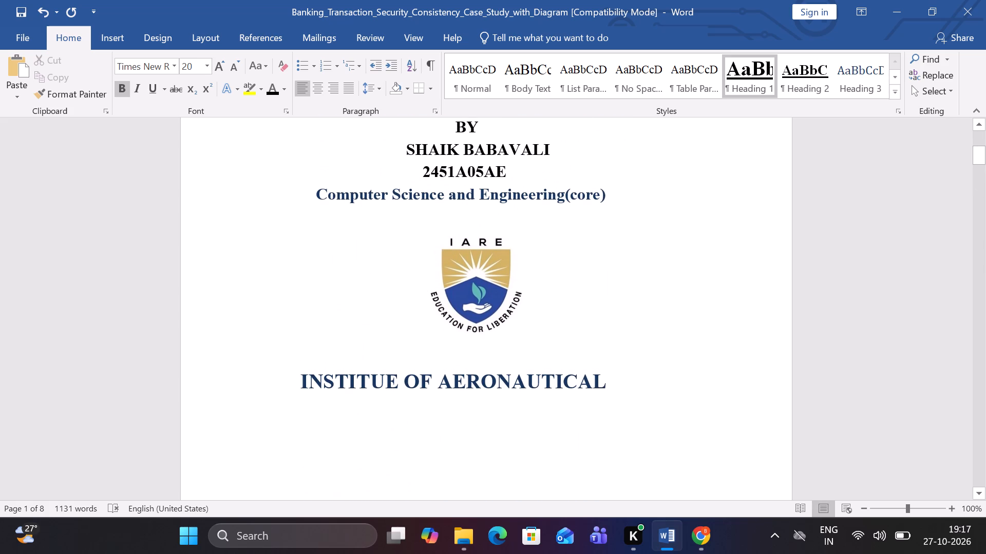
left_click(386, 405)
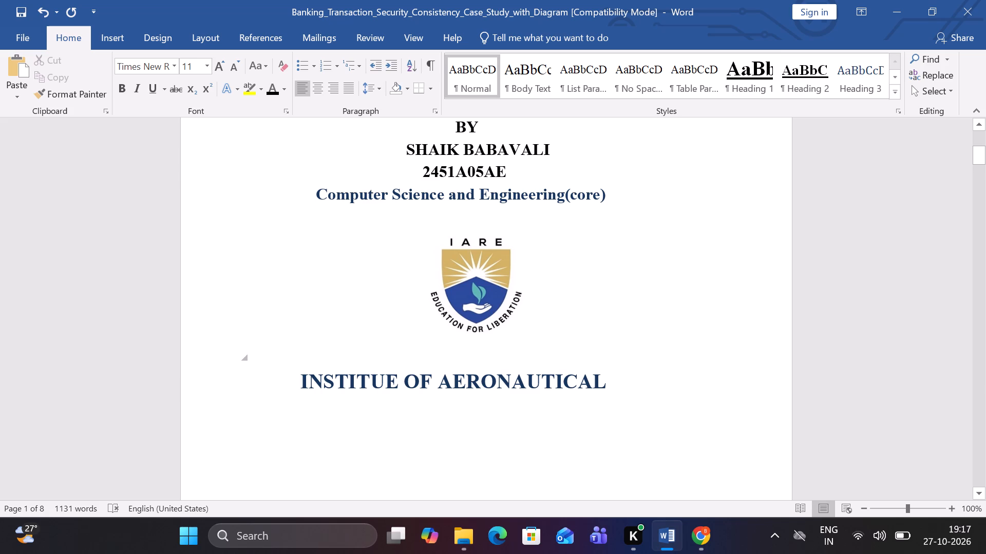
left_click(633, 380)
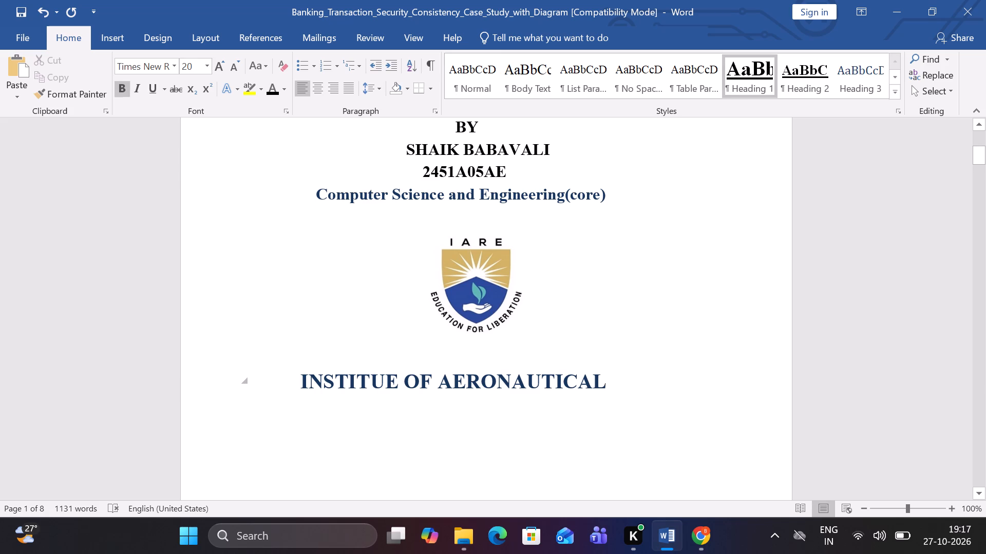
key("Return")
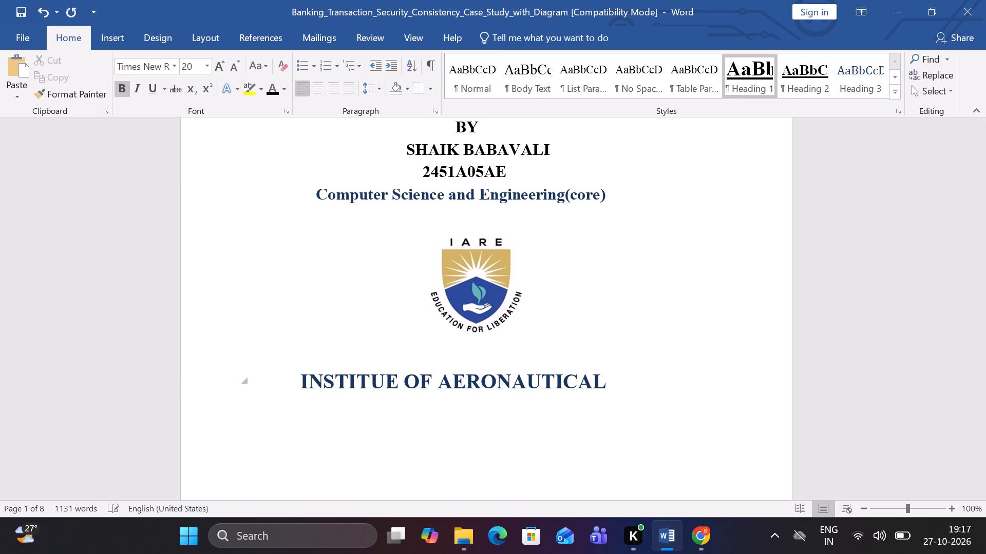
key("space")
key("space")
key("space")
key("space")
key("space")
key("space")
key("space")
key("space")
key("space")
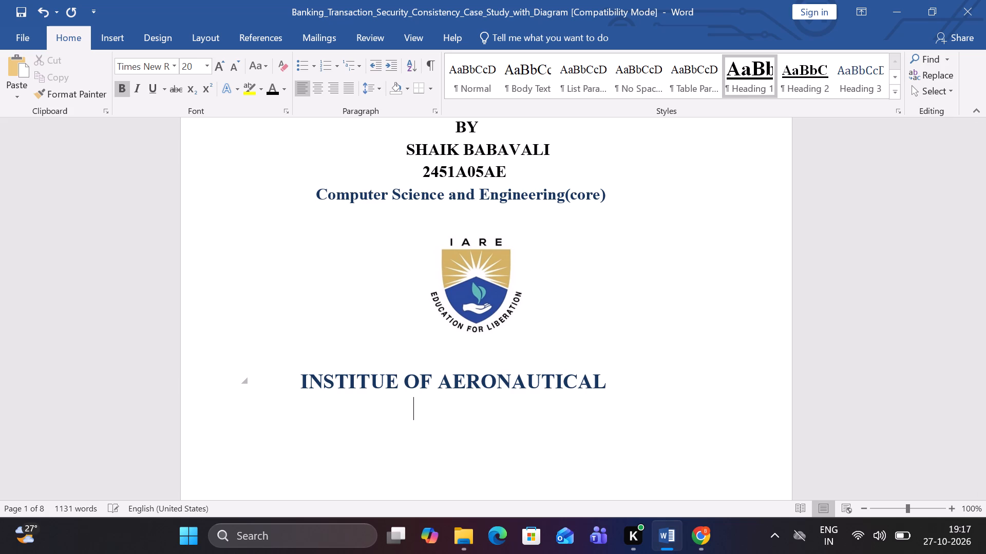
key("BackSpace")
key("BackSpace")
key("BackSpace")
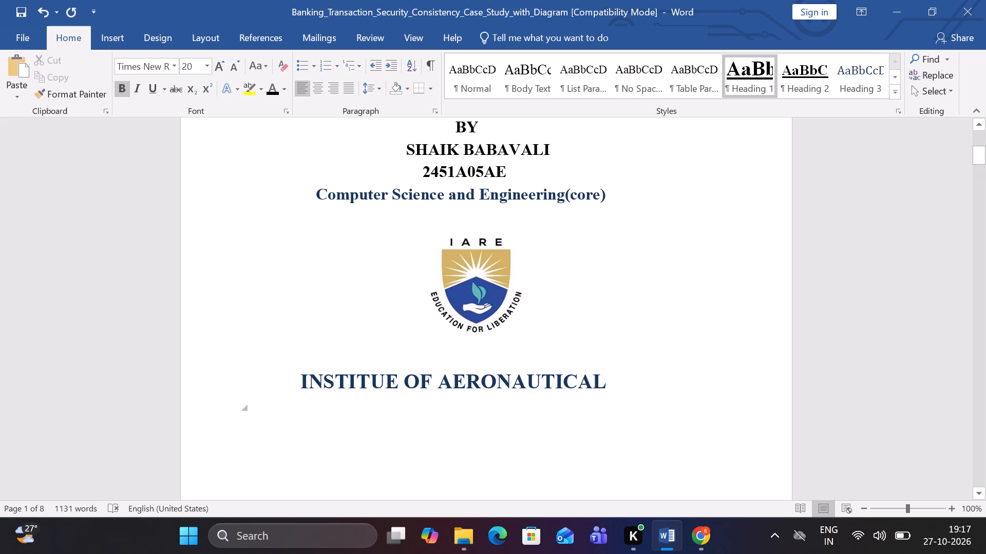
Correct the spelling of "INSTITUE" to "INSTITUTE" in the line below the logo.
left_click(385, 384)
key("t")
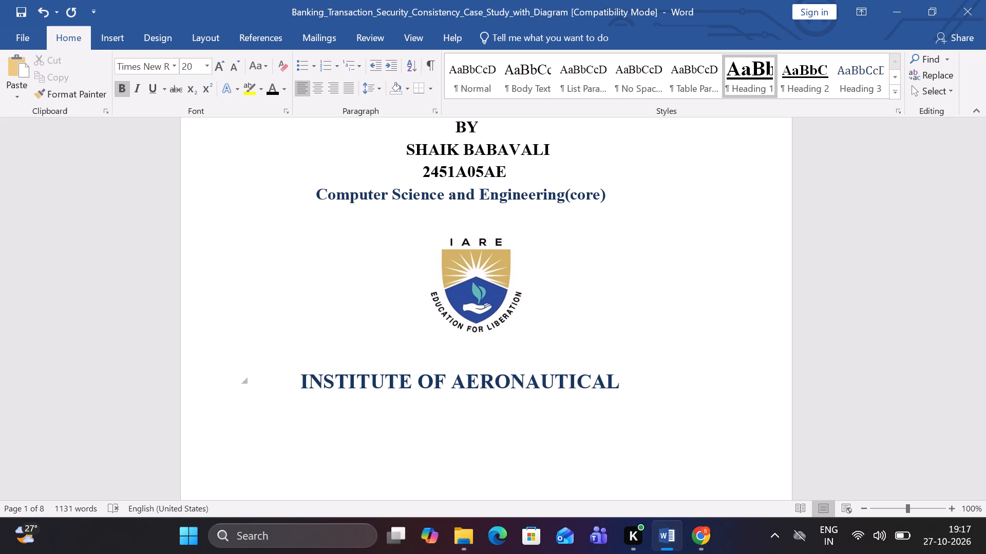
Reduce the new line's indent by one space and write "ENGINEERING" beneath "INSTITUTE OF AERONAUTICAL".
key("Down")
key("BackSpace")
type("EM")
key("BackSpace")
type("NGINEERING")
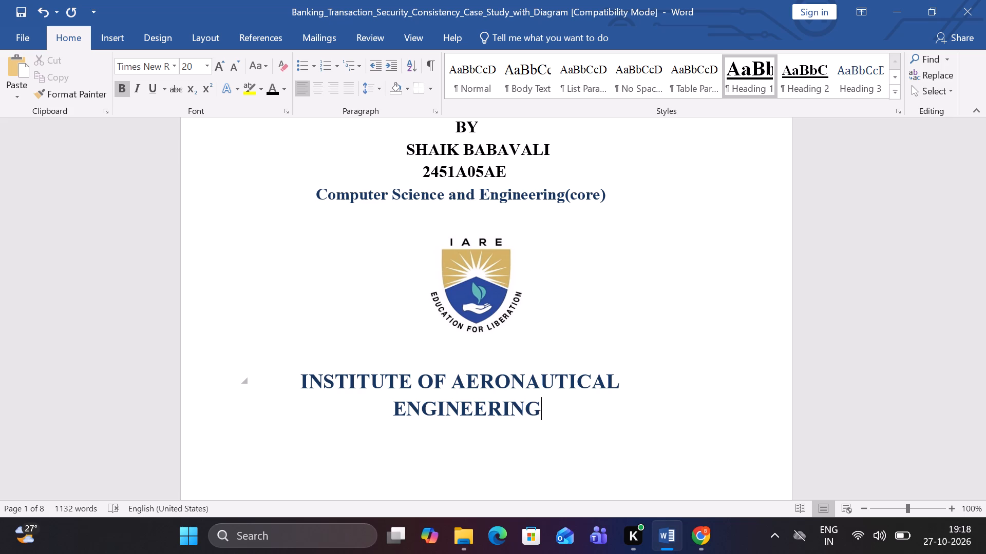
Start a new line below "ENGINEERING" and indent it with nine spaces to suit the institute's address.
key("Return")
key("space")
key("space")
key("space")
key("space")
key("space")
key("space")
key("space")
key("space")
key("space")
key("space")
key("BackSpace")
Write "DUNDIGAL,HYDERABAD-500 043" as the address line beneath "ENGINEERING".
key("d")
key("u")
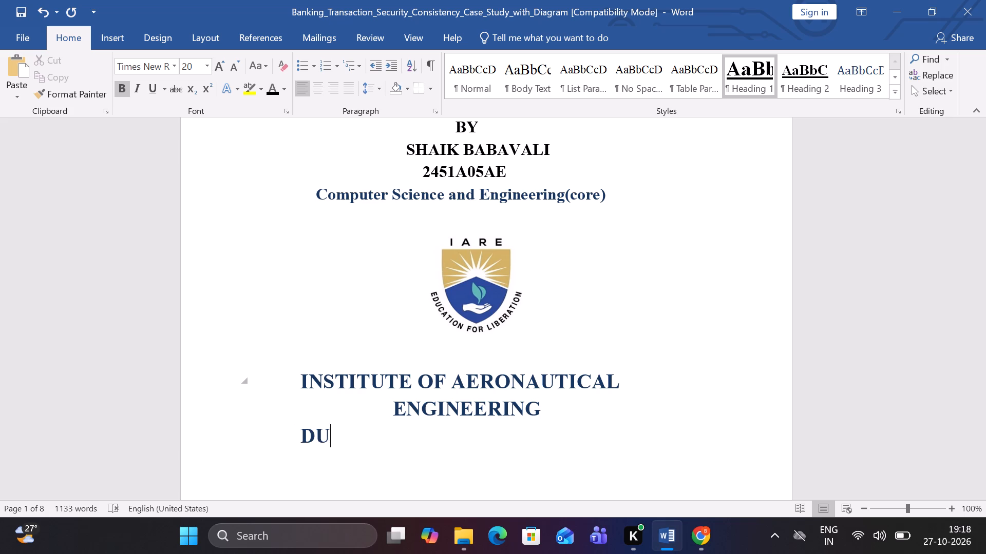
key("n")
key("g")
key("BackSpace")
type("DIG")
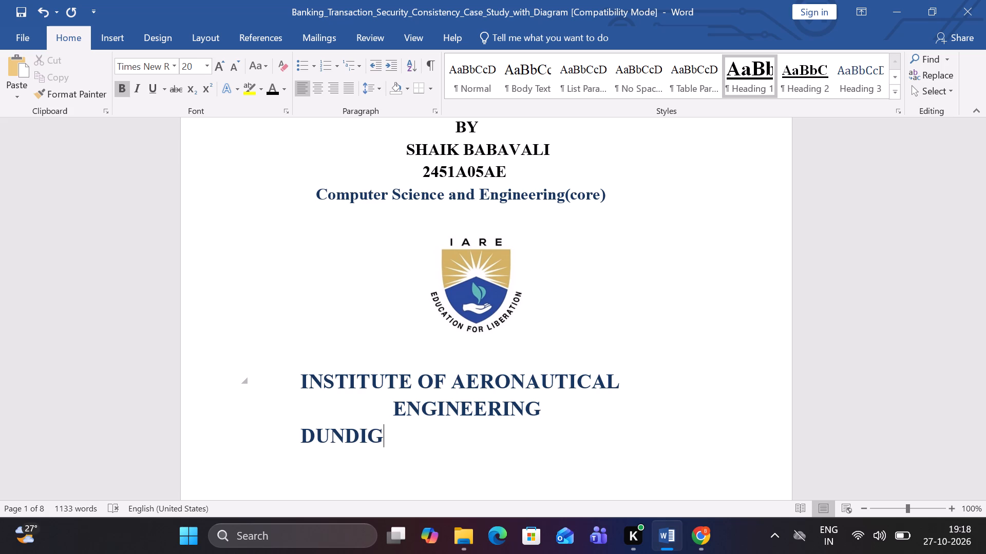
type("AL")
key("comma")
type("HYDE")
type("RA")
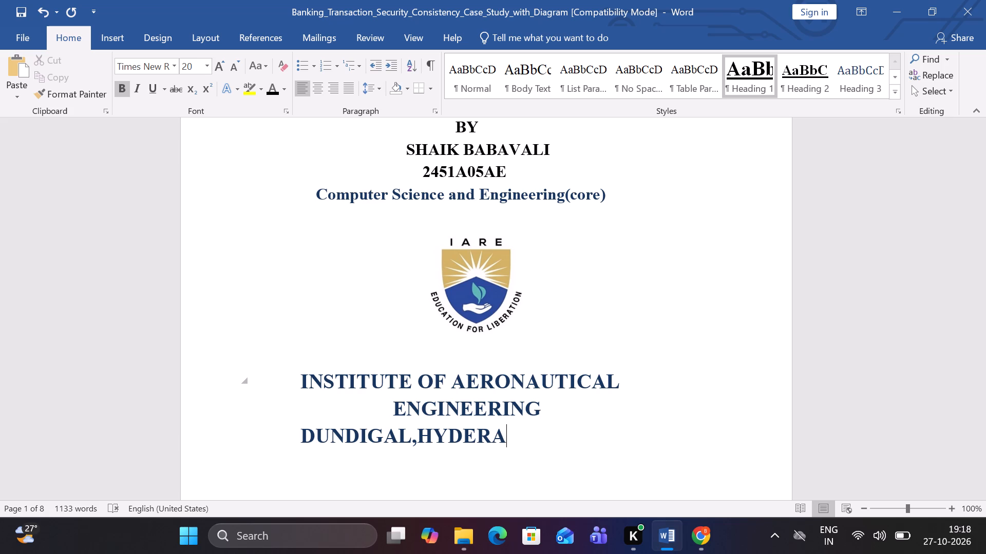
type("BAD")
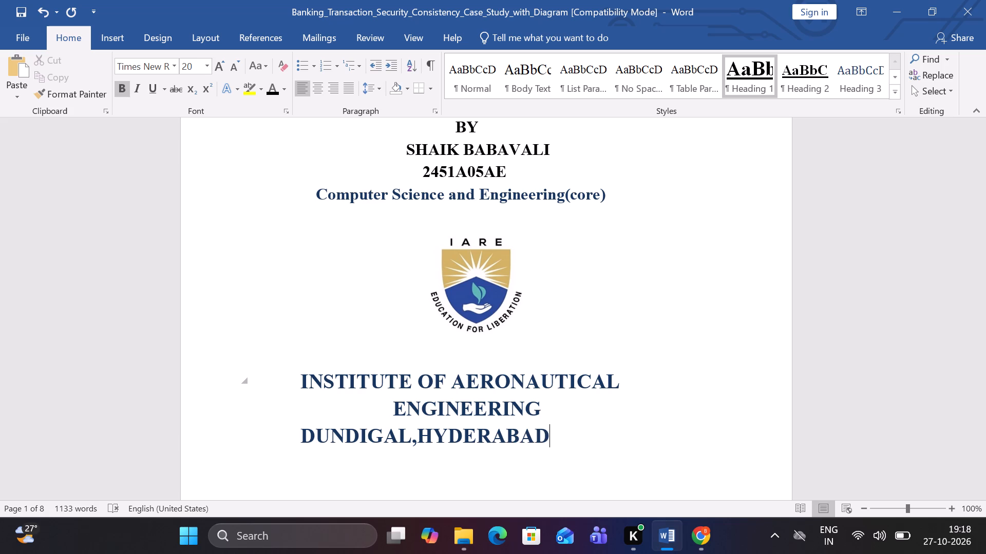
key("minus")
type("5000")
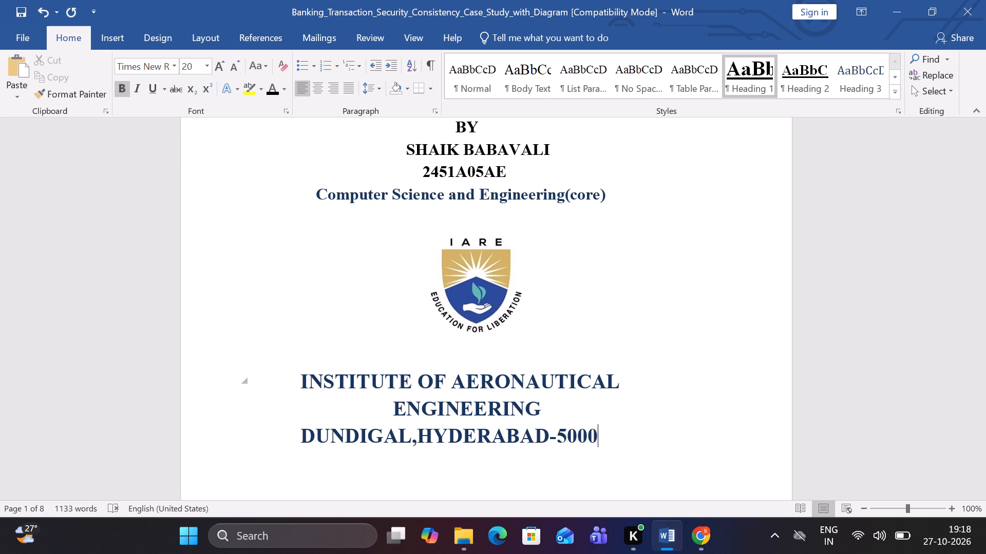
key("BackSpace")
key("space")
type("043")
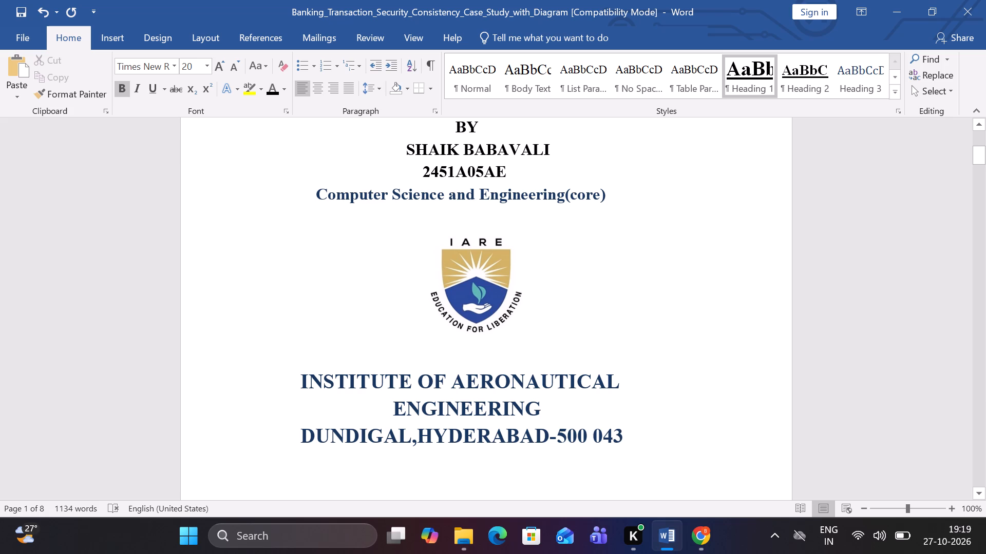
Close the gap in the address line's postal code to read "500043", add a trailing comma and start a new line.
left_click(594, 434)
key("BackSpace")
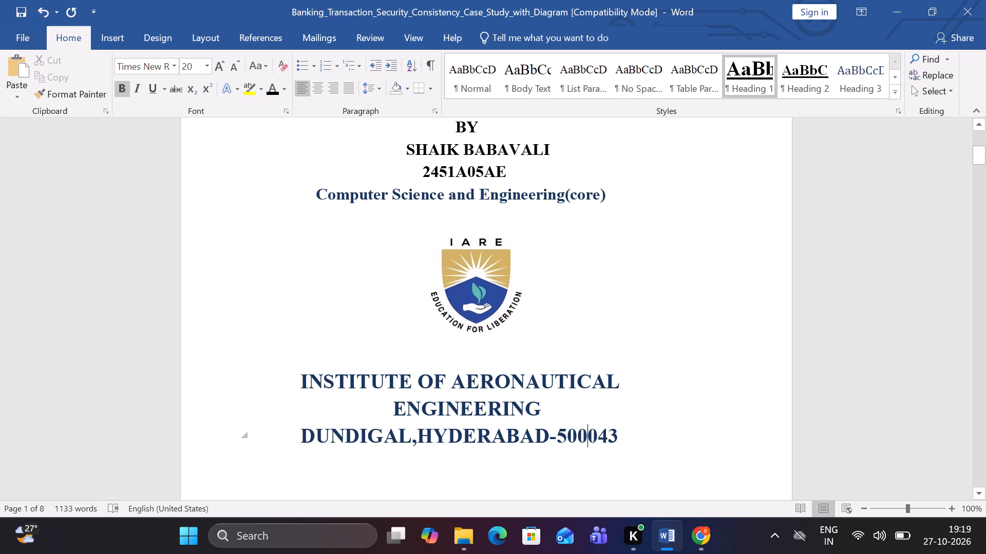
left_click(639, 437)
key("comma")
key("Return")
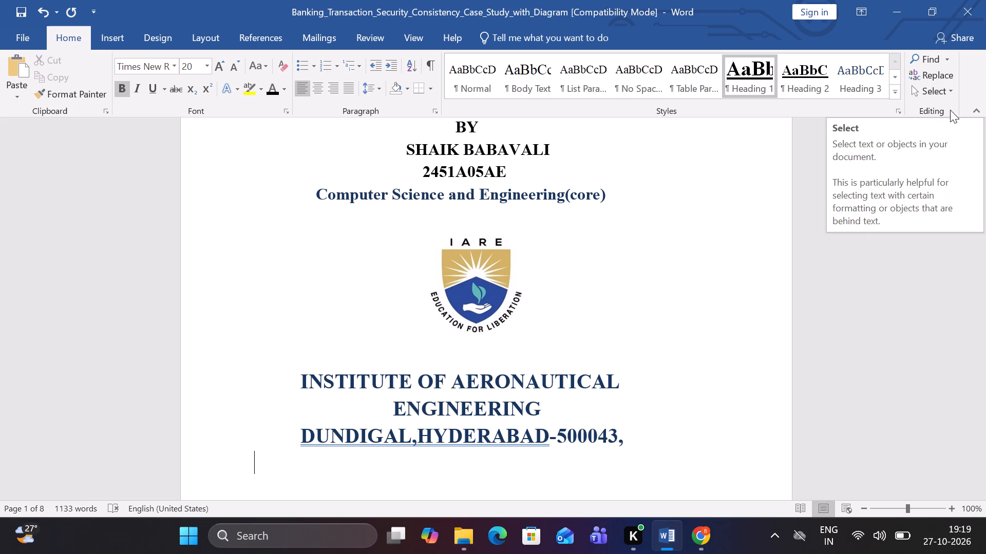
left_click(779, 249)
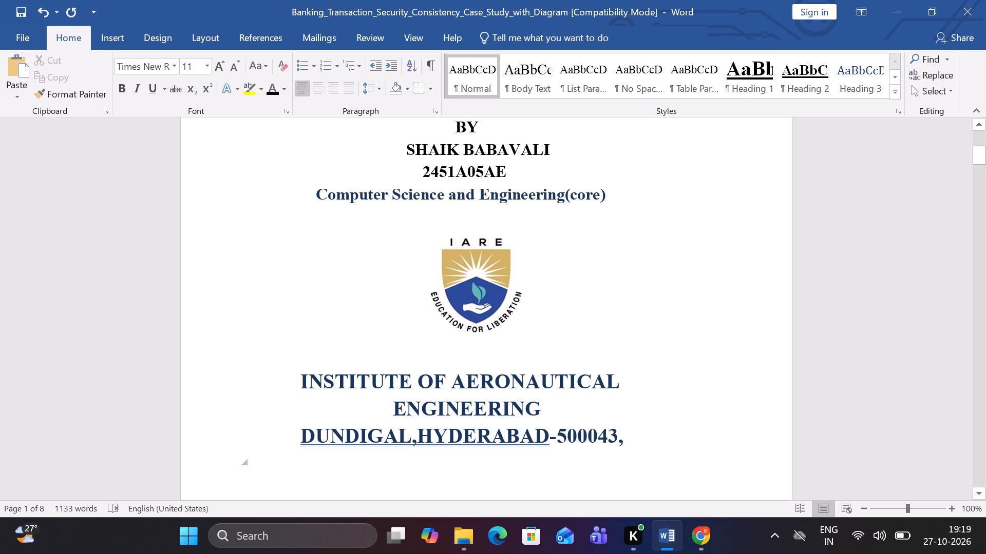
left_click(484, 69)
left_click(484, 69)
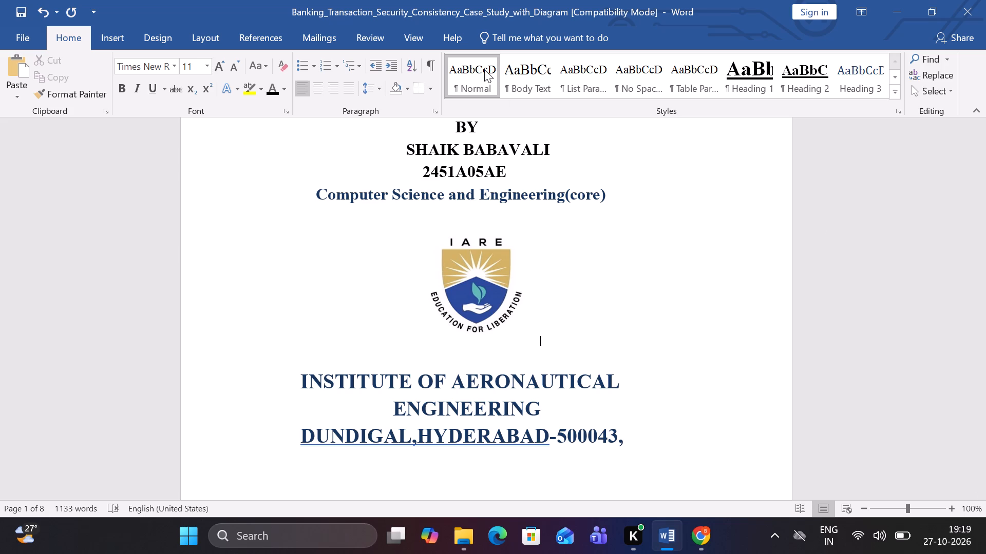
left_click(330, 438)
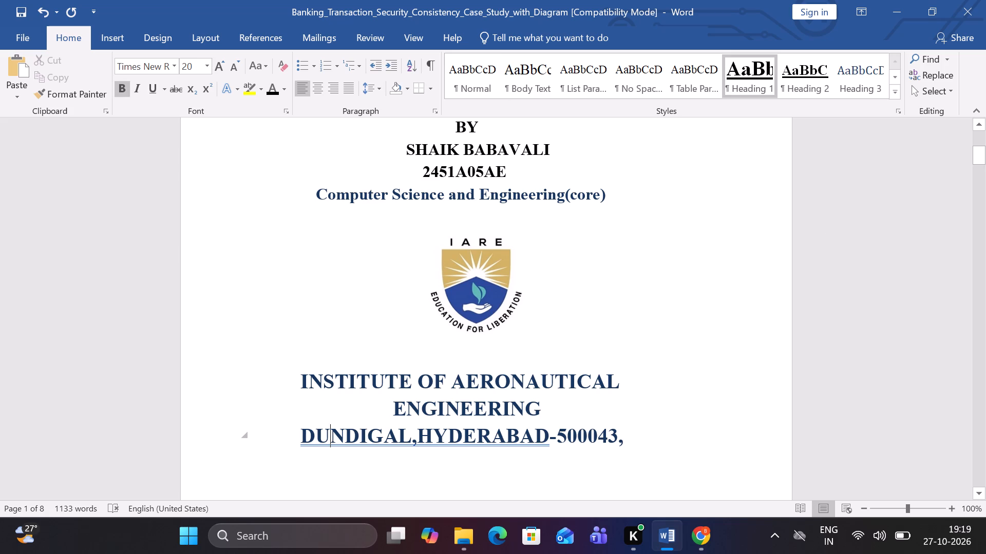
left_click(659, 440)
Delete "IGAL,HYDERABAD" from the address line, leaving "DUND" before the hyphen and postal code.
left_click(552, 437)
key("BackSpace")
key("BackSpace")
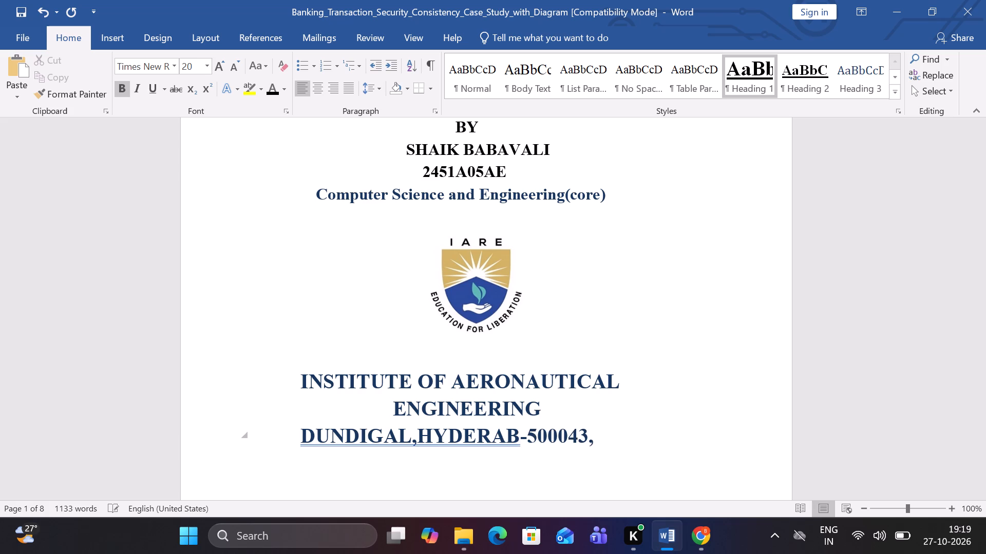
key("BackSpace")
key("BackSpace")
key("BackSpace")
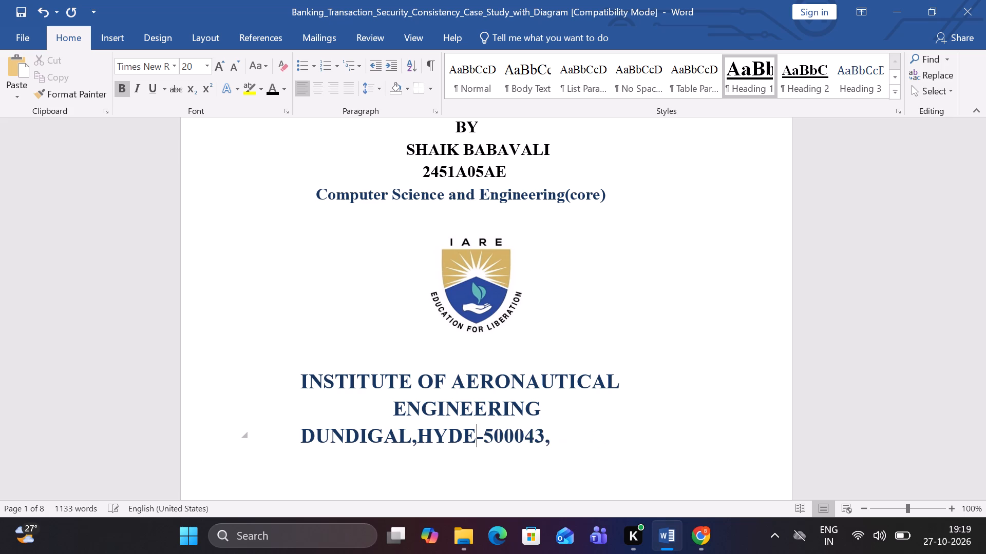
key("BackSpace")
key("BackSpace")
key("BackSpace")
key("BackSpace")
key("BackSpace")
key("BackSpace")
key("BackSpace")
key("BackSpace")
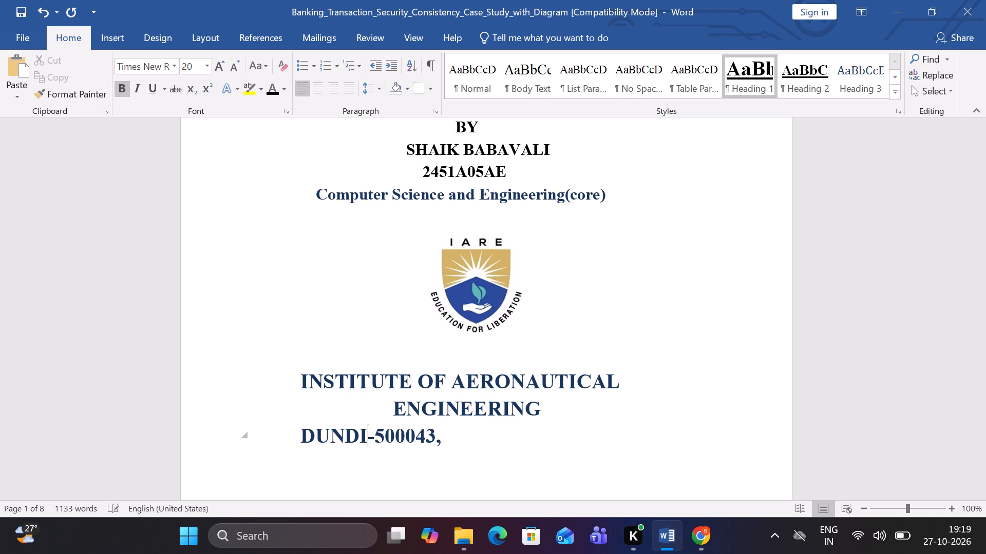
key("BackSpace")
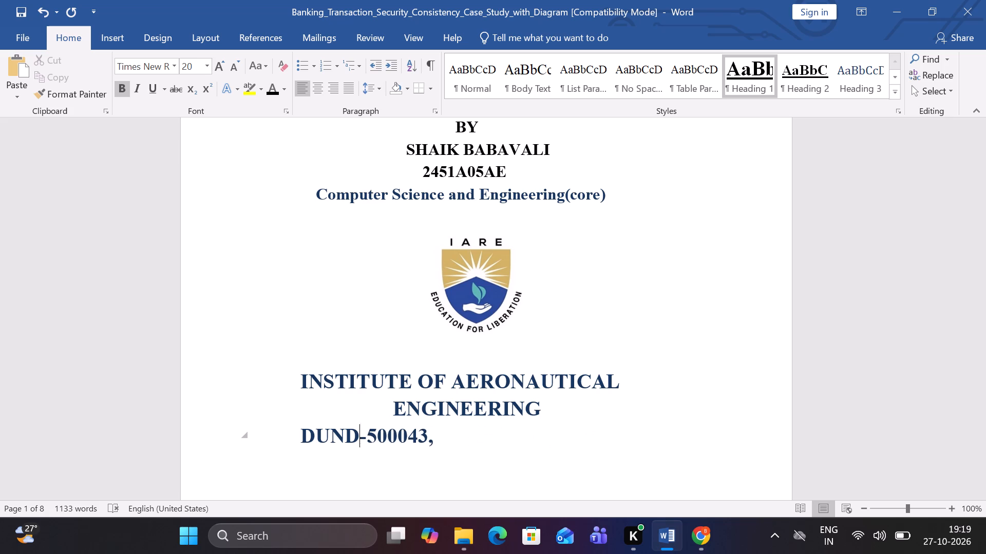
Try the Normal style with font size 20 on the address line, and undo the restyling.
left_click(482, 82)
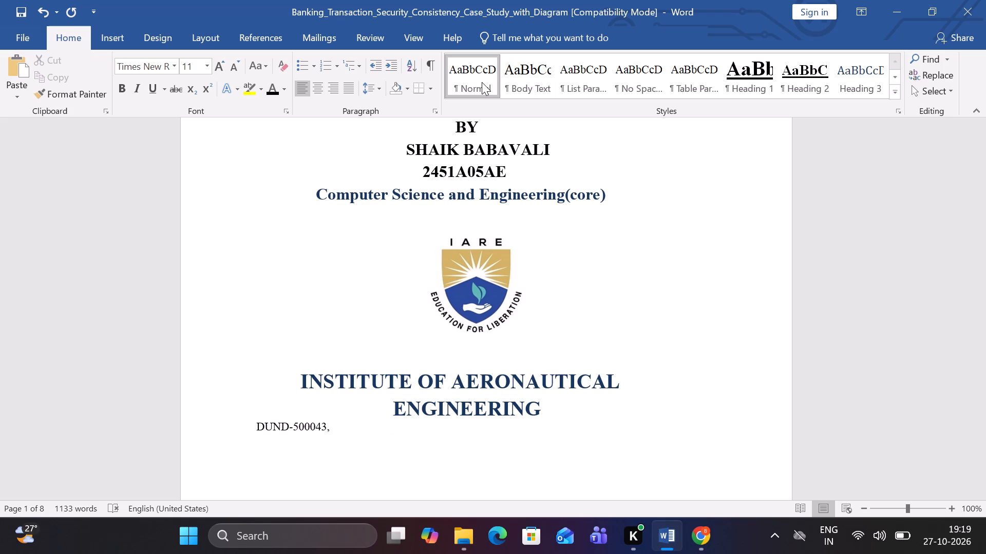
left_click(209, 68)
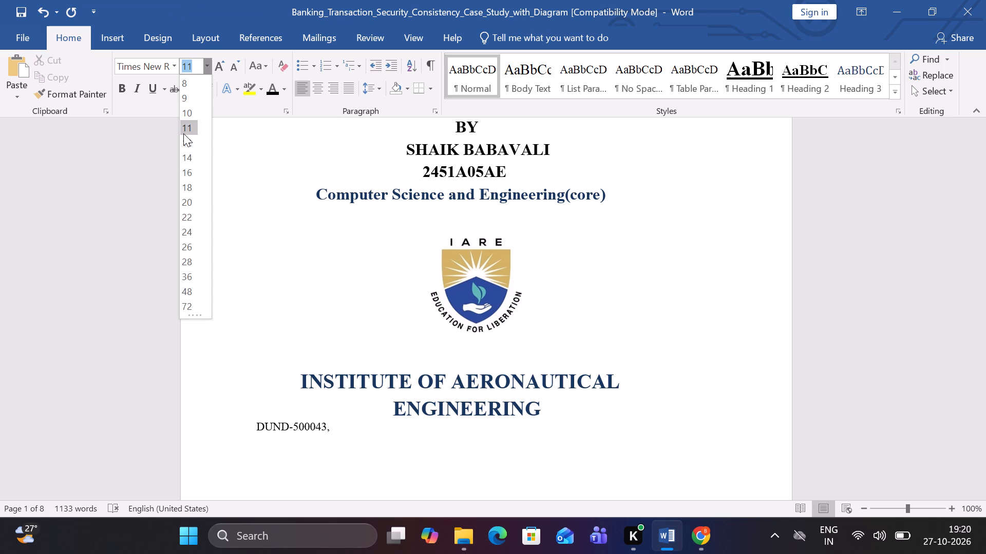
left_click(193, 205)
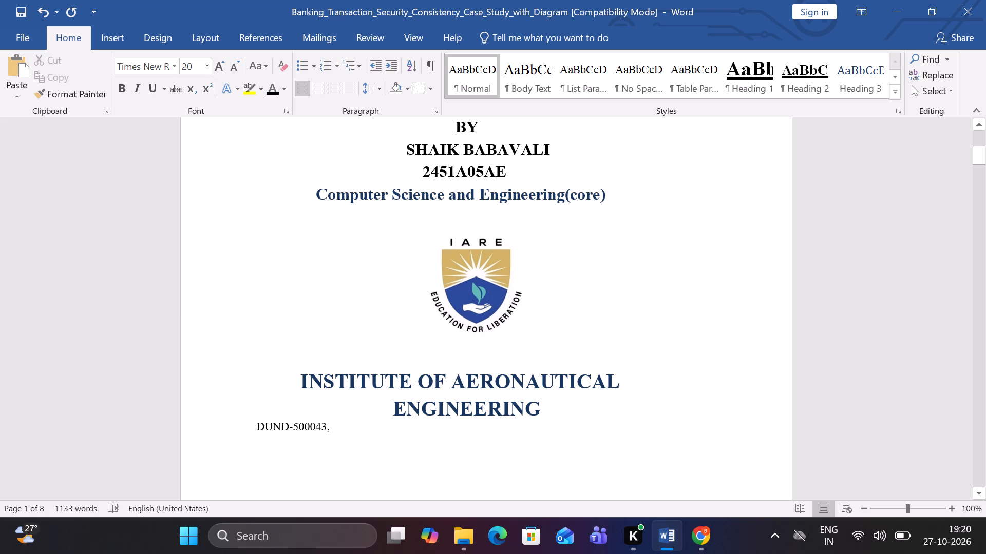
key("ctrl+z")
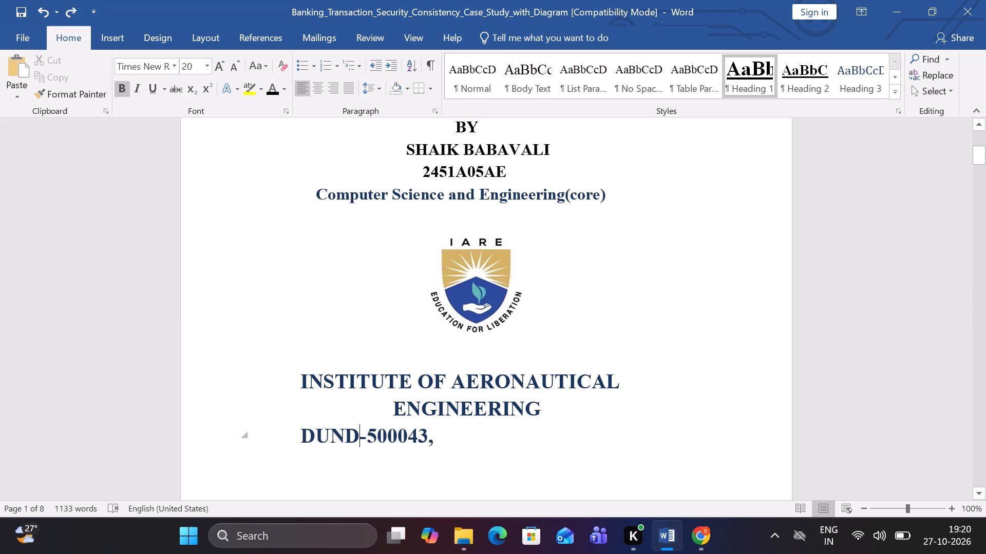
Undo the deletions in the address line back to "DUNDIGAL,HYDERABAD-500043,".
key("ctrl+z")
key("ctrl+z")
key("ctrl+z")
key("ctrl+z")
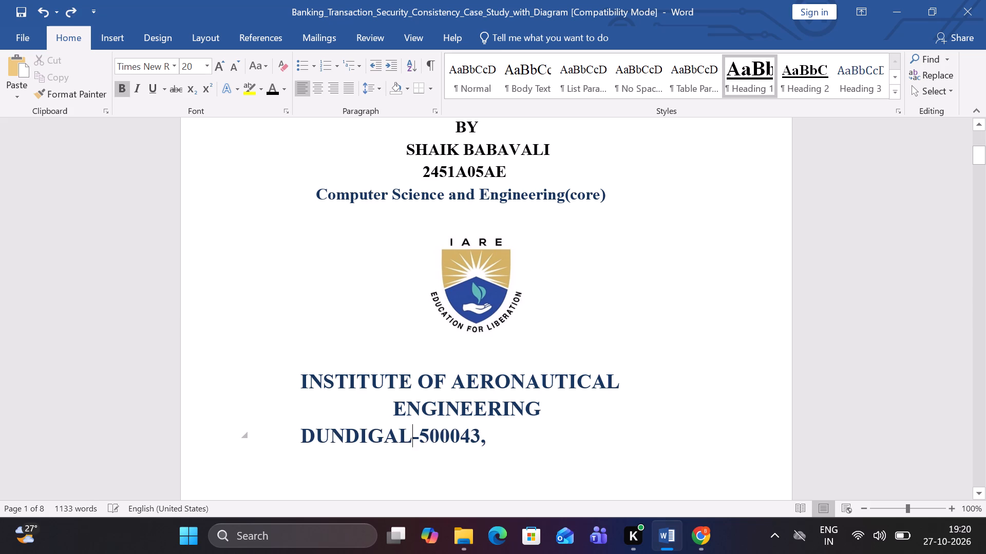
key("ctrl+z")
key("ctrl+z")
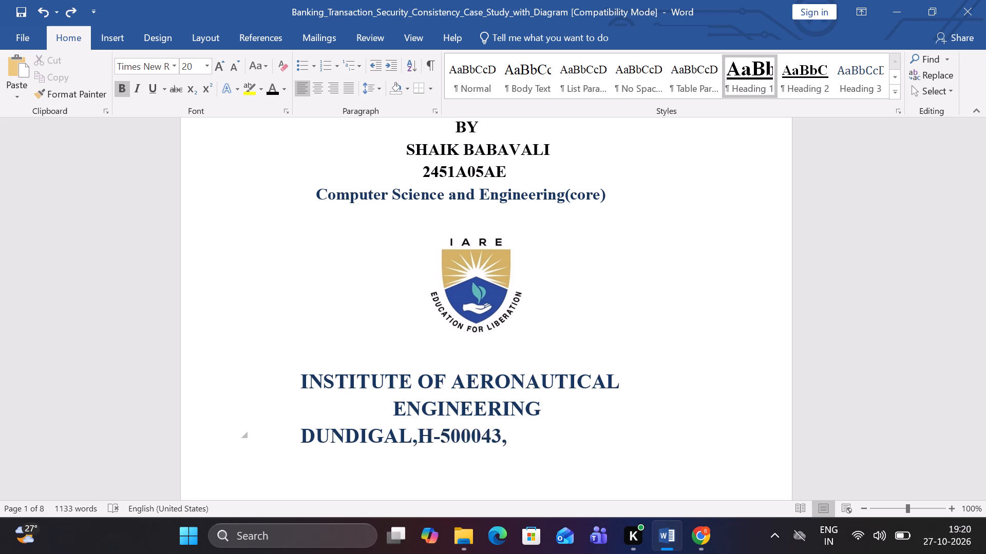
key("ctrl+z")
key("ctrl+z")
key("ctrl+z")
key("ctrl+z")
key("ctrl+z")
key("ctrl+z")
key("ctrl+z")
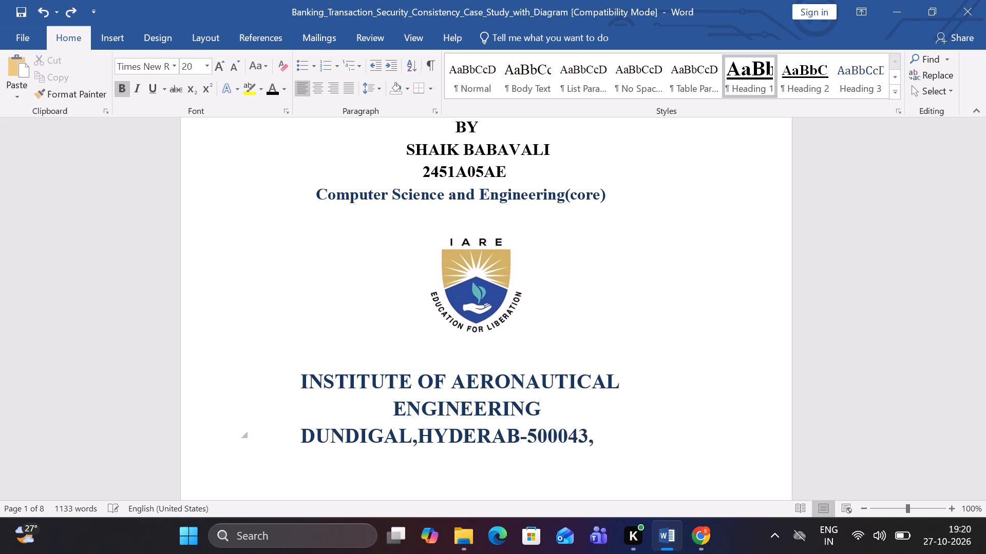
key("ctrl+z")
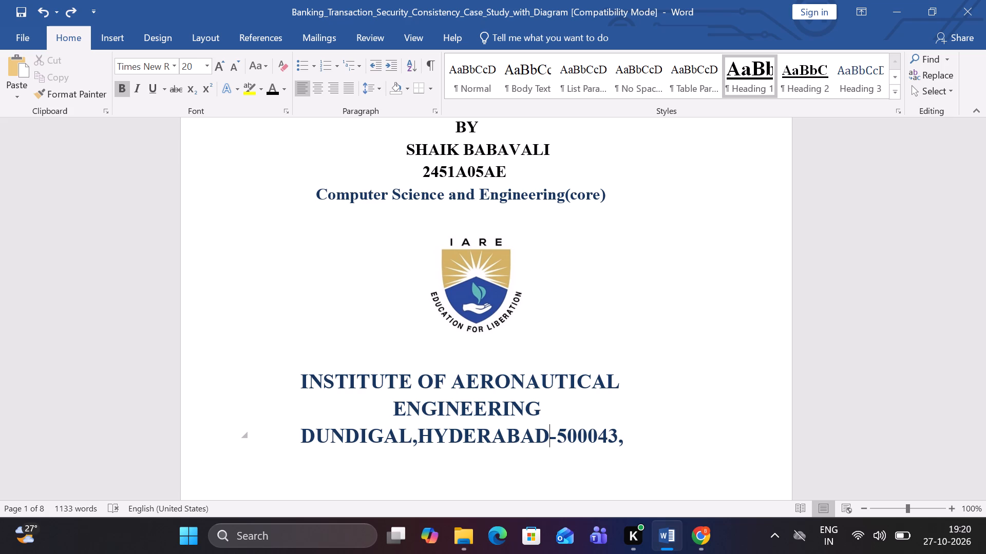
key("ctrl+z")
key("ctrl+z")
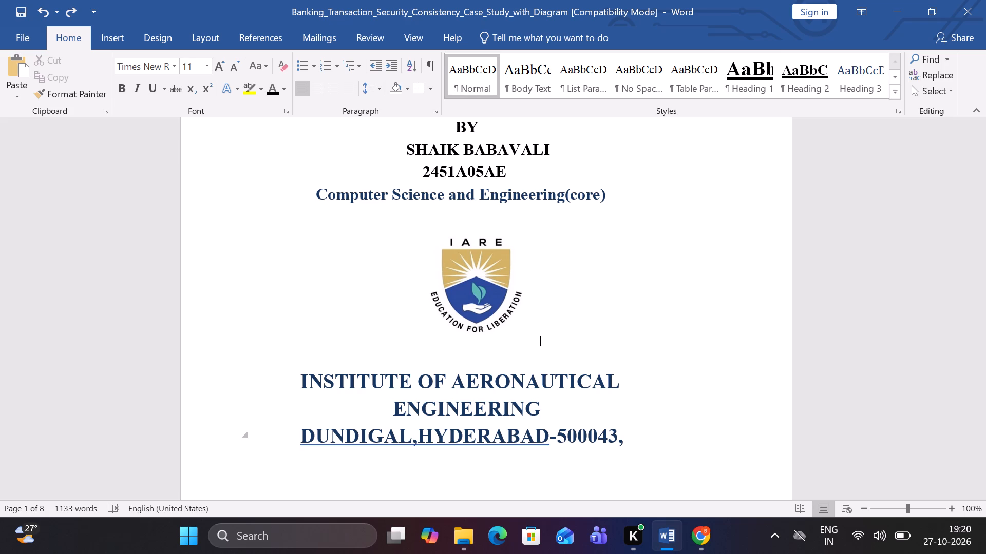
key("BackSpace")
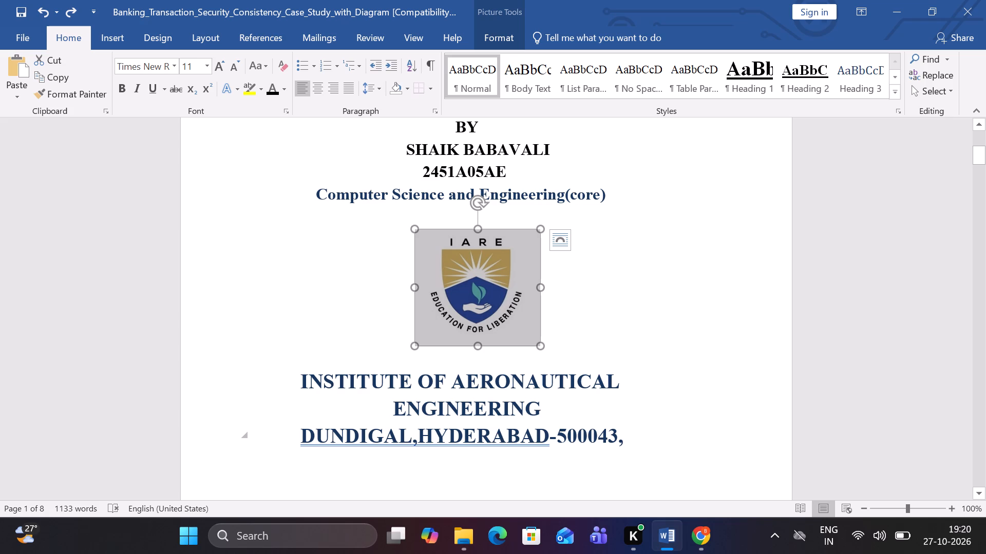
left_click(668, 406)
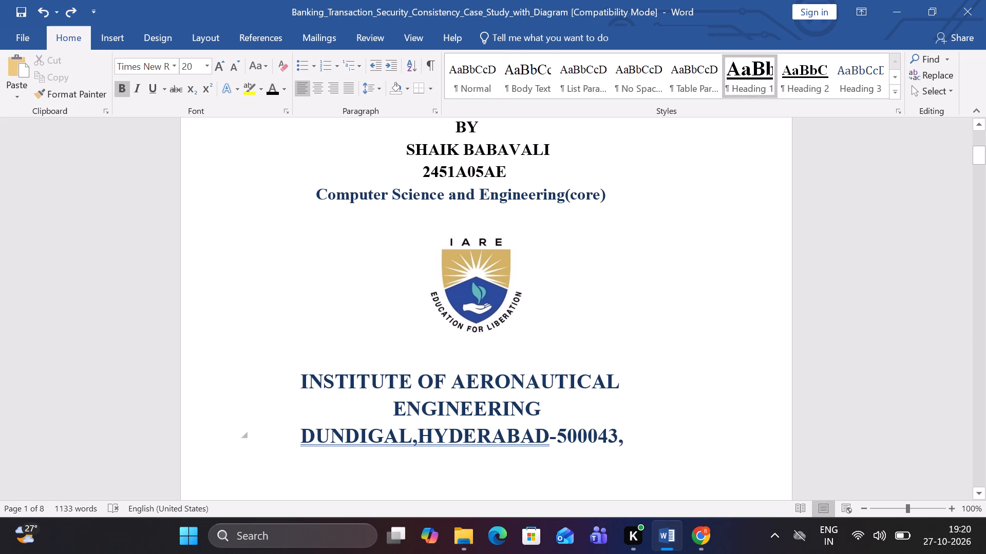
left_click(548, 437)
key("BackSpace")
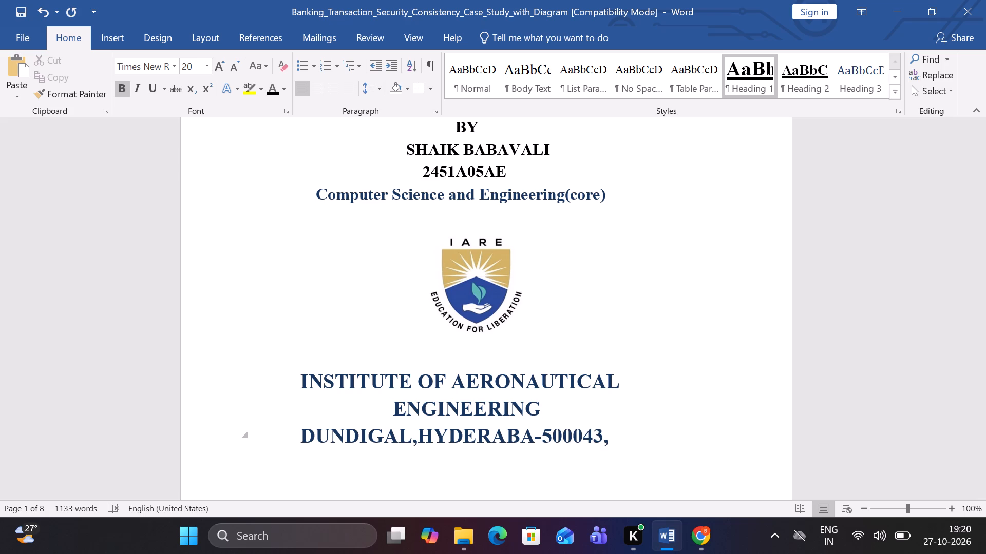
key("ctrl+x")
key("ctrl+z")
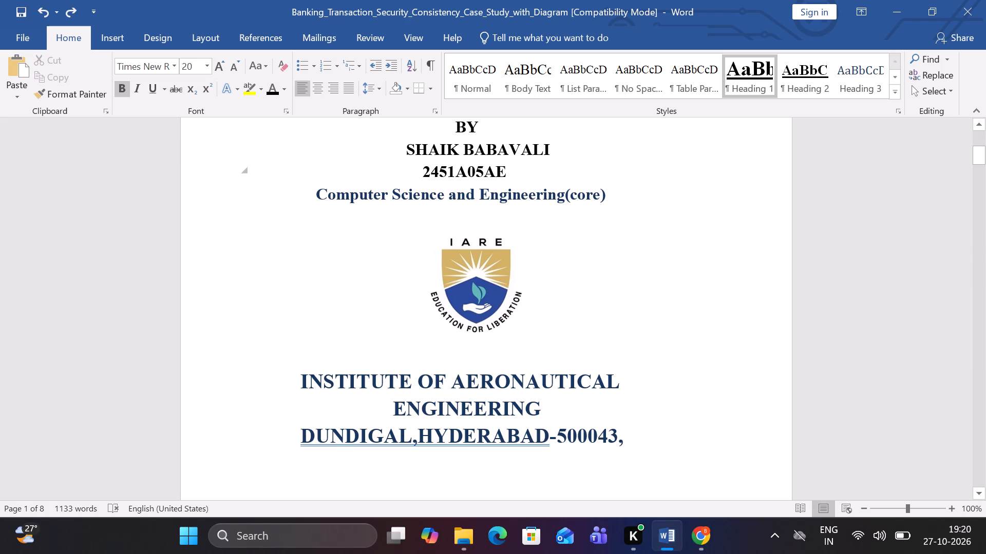
Apply the Normal style to the address line beneath "ENGINEERING".
left_click(477, 73)
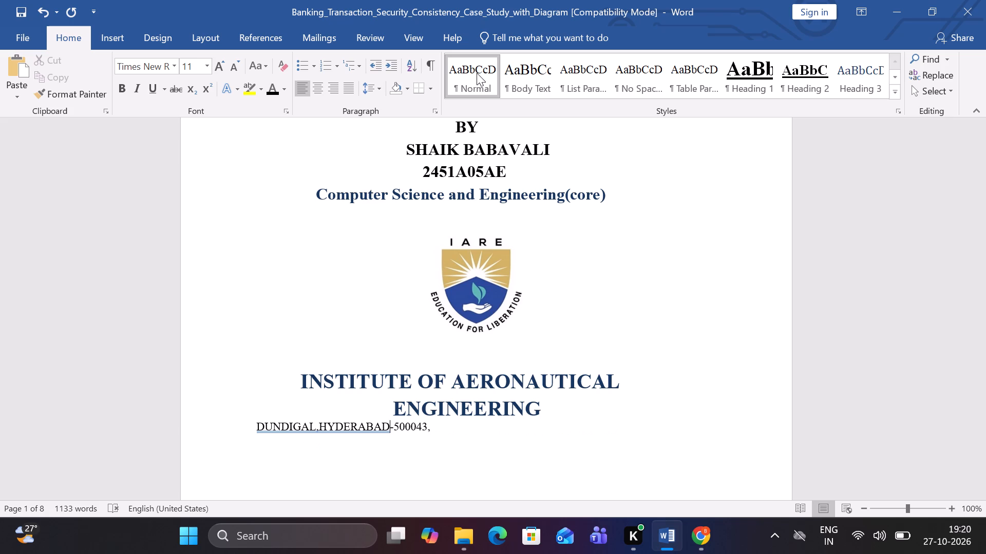
left_click(477, 73)
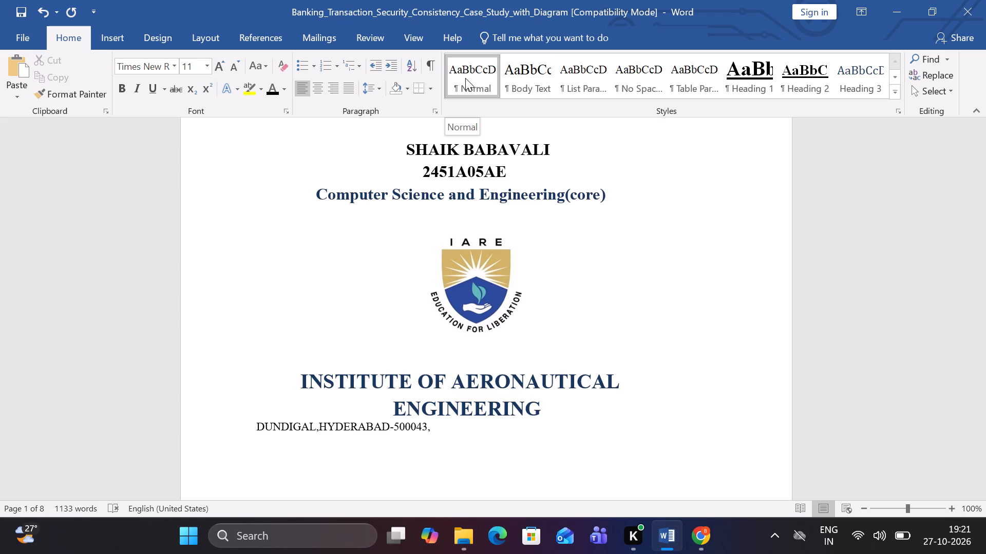
left_click(465, 78)
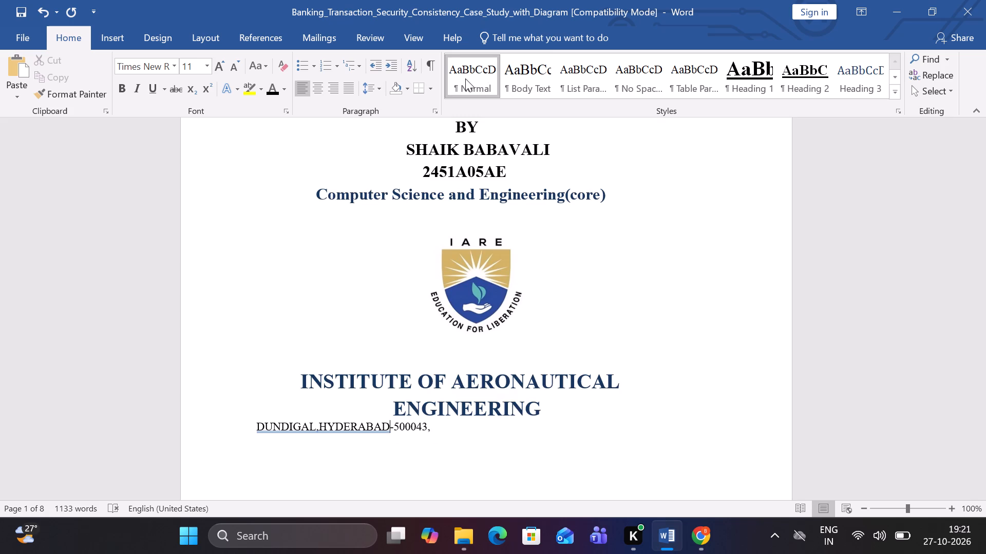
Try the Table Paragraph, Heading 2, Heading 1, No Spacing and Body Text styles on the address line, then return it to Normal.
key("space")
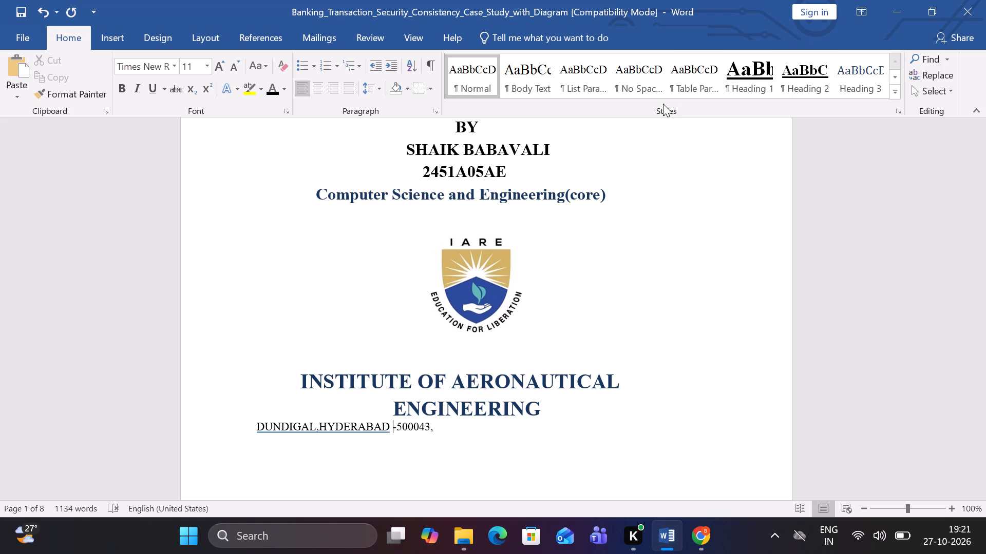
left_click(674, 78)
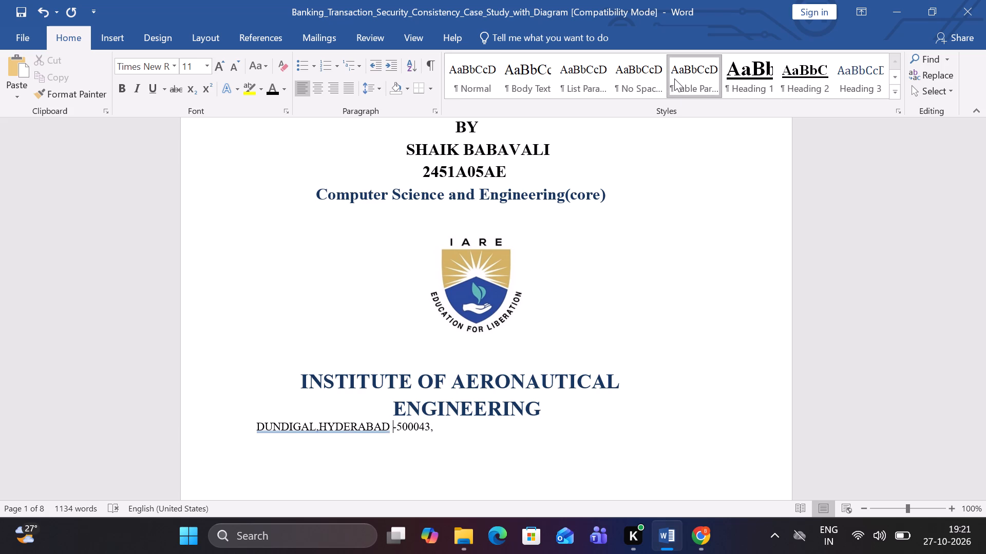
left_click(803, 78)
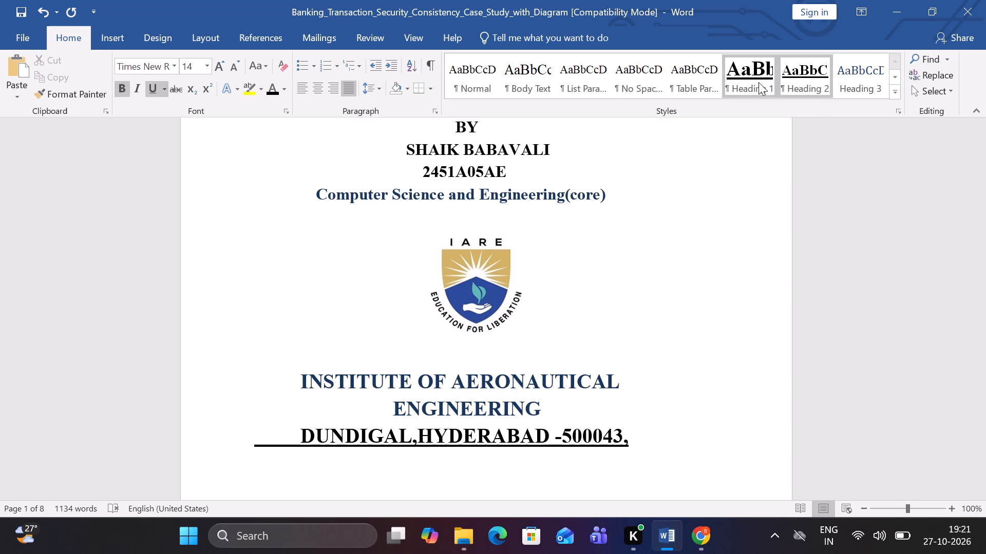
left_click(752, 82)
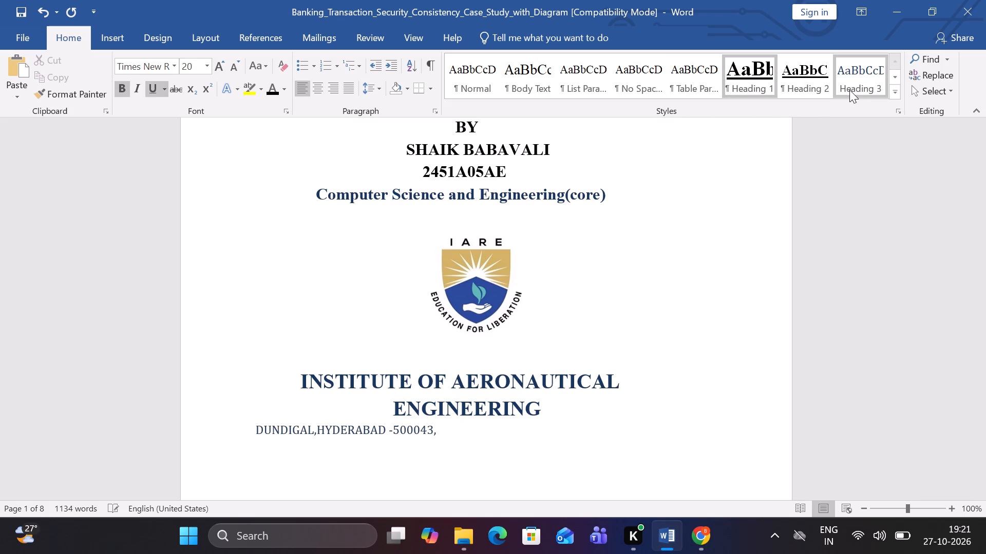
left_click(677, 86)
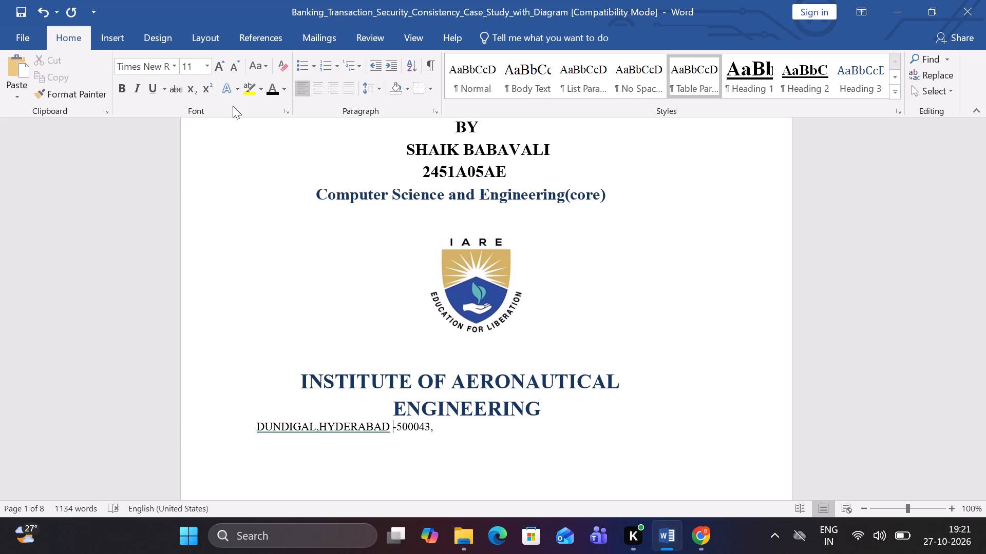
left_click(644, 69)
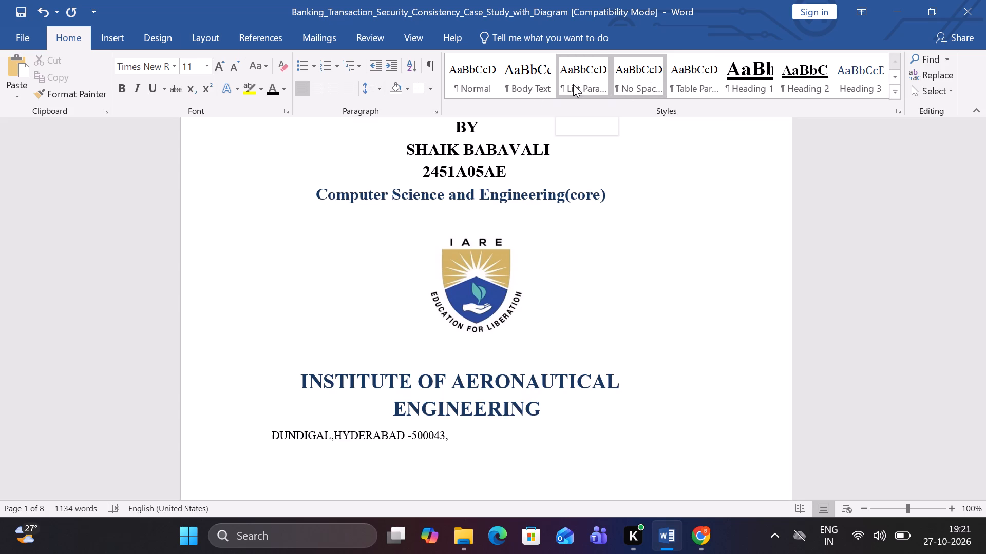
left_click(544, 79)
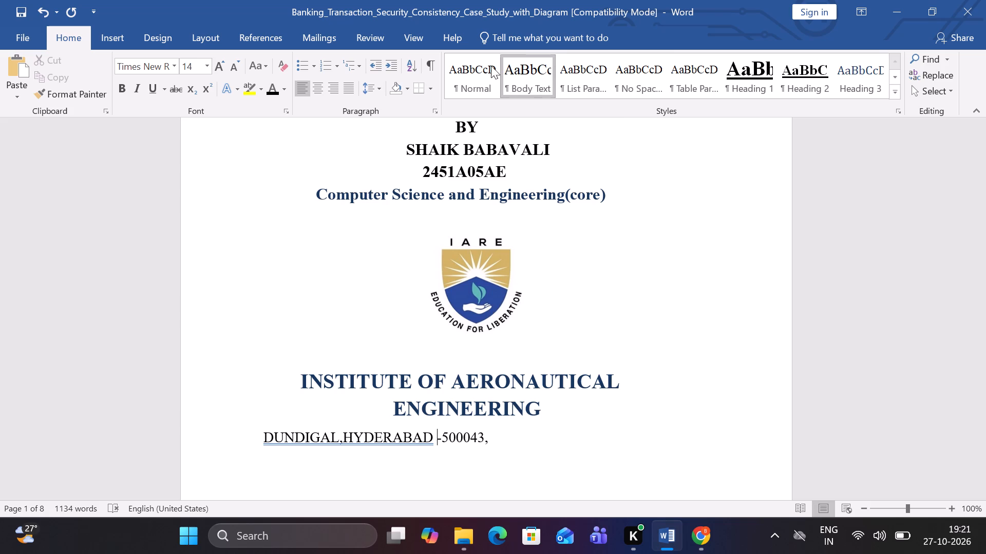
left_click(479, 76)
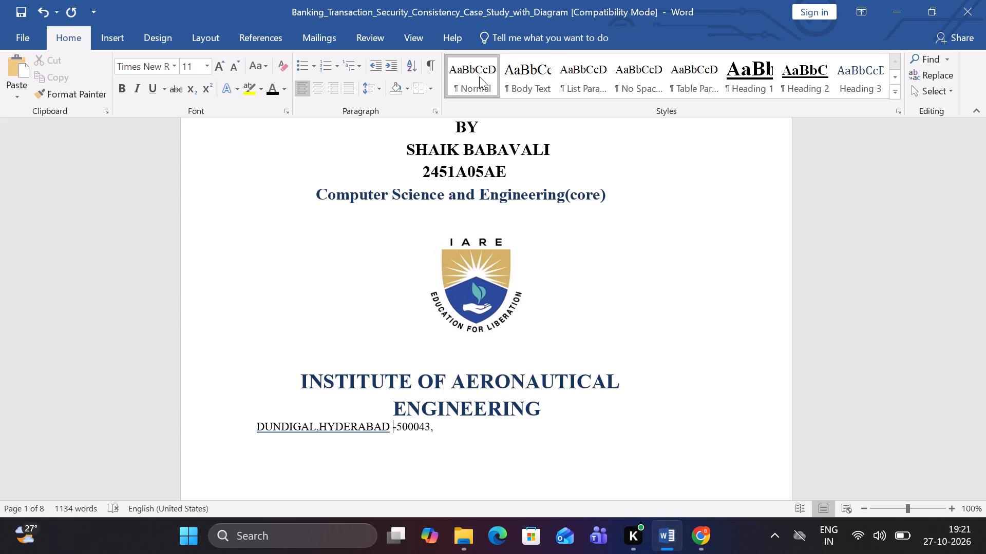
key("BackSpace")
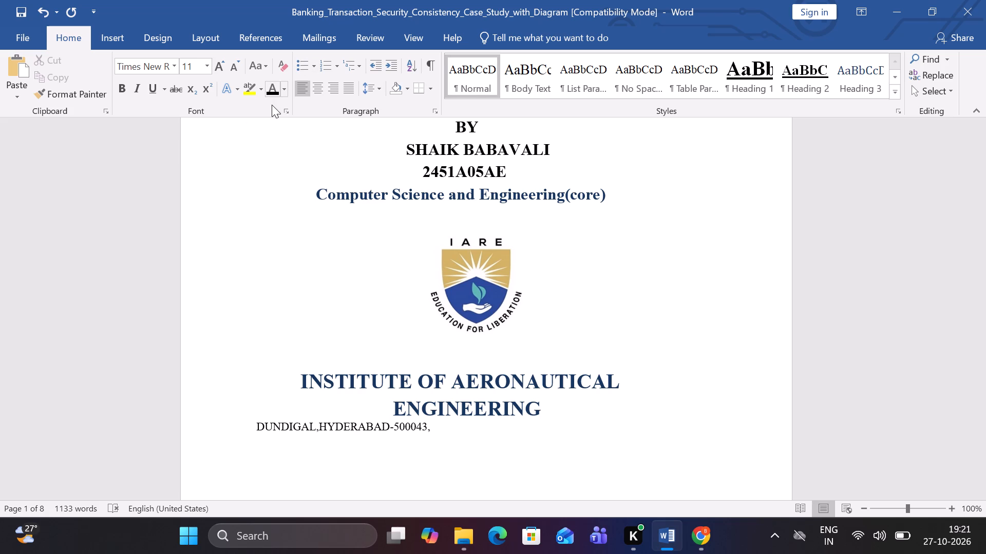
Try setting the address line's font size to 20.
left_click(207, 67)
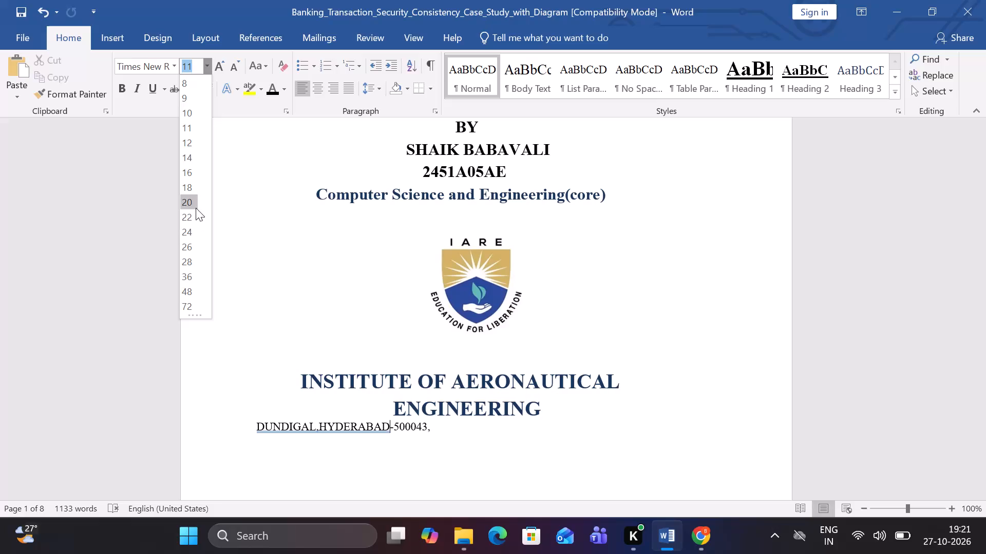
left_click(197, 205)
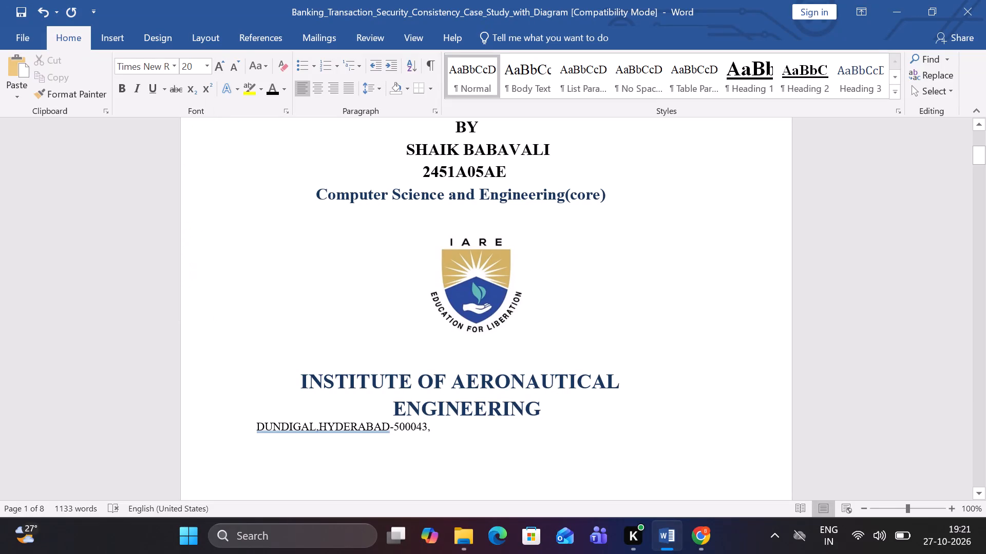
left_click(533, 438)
Delete all the text of the address line beneath "ENGINEERING".
left_click(440, 426)
key("BackSpace")
key("BackSpace")
key("BackSpace")
key("BackSpace")
key("BackSpace")
key("BackSpace")
key("BackSpace")
key("BackSpace")
key("BackSpace")
key("BackSpace")
key("BackSpace")
key("BackSpace")
key("BackSpace")
key("BackSpace")
key("BackSpace")
key("BackSpace")
key("BackSpace")
key("BackSpace")
key("BackSpace")
key("BackSpace")
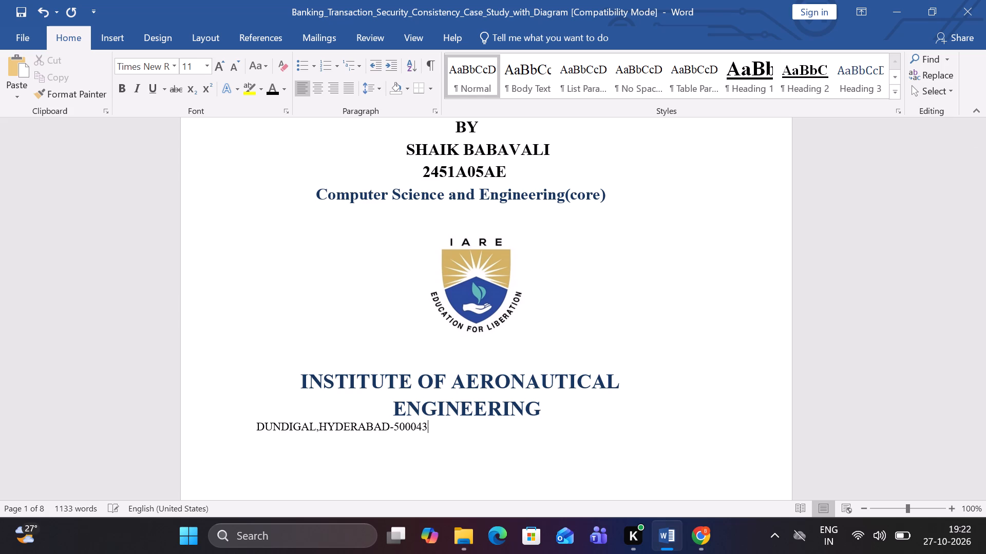
key("BackSpace")
key("BackSpace")
key("BackSpace")
key("BackSpace")
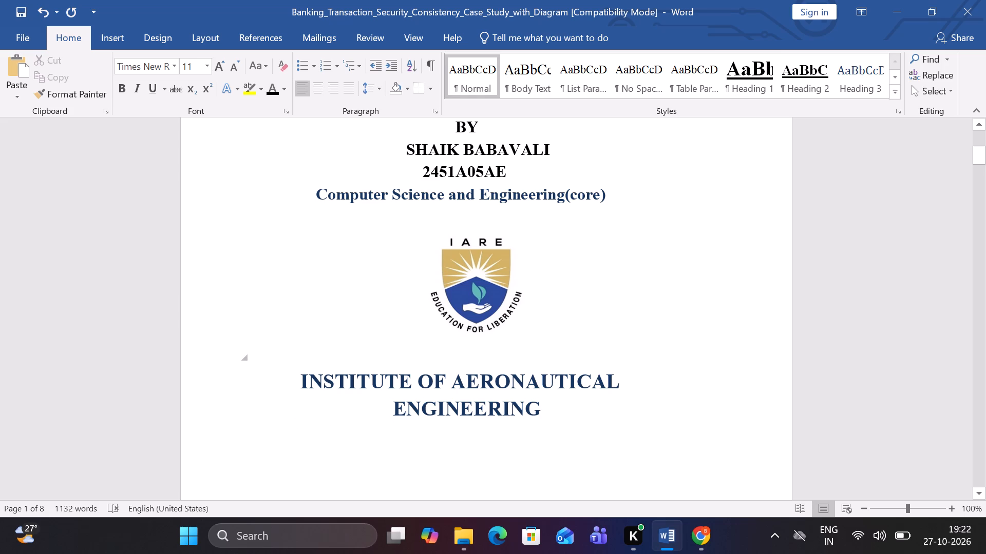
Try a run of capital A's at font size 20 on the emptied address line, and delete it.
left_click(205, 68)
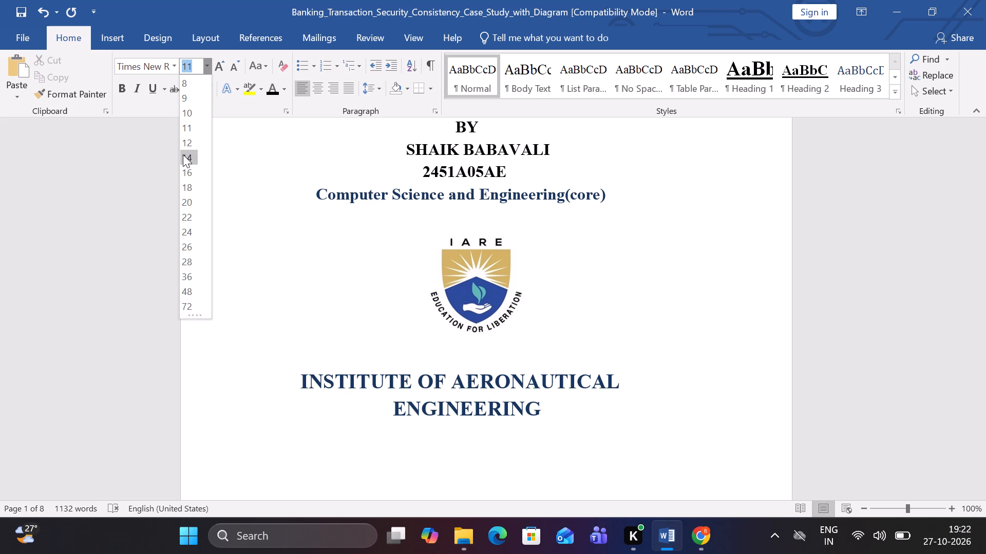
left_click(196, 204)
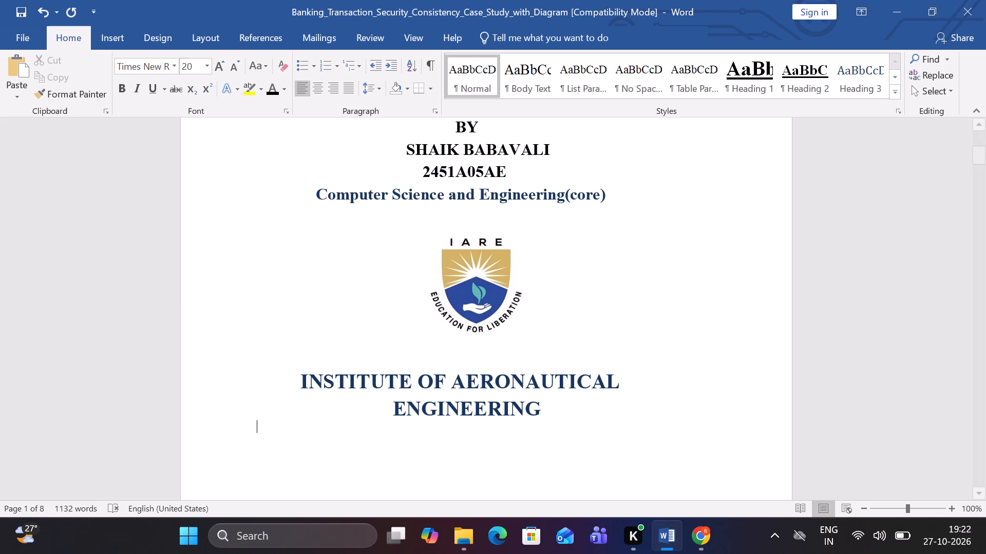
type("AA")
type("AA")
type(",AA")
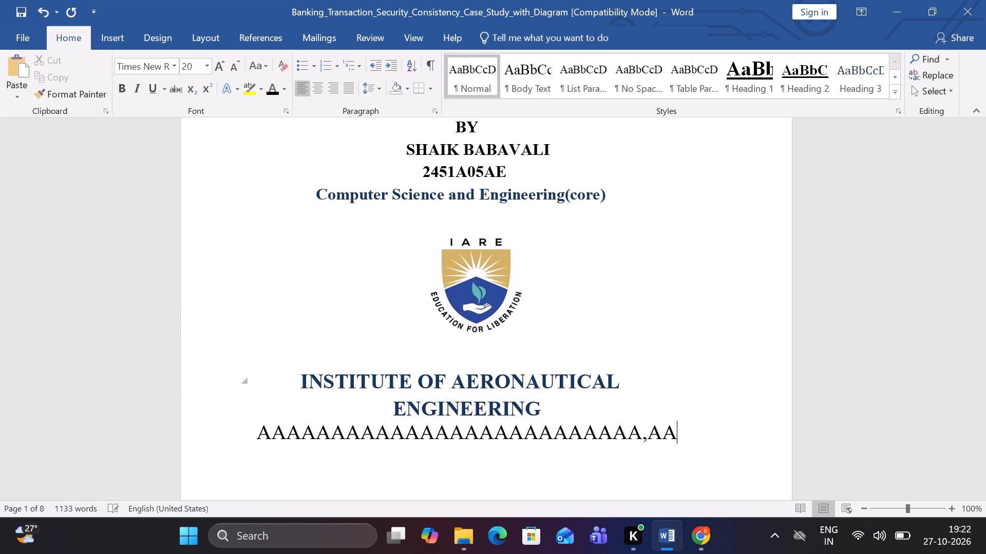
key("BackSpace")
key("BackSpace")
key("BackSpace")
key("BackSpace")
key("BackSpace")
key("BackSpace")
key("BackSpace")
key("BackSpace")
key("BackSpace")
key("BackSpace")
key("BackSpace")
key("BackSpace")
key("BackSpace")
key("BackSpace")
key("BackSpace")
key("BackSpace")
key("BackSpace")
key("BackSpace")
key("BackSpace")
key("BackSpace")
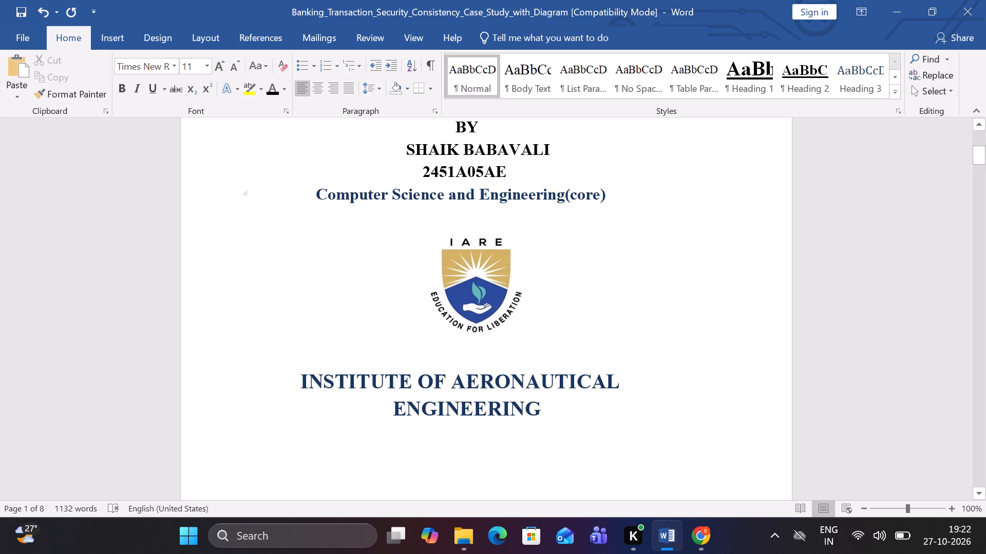
Set the emptied address line's font size to 20 and indent it with spaces to start beneath "INSTITUTE".
left_click(206, 66)
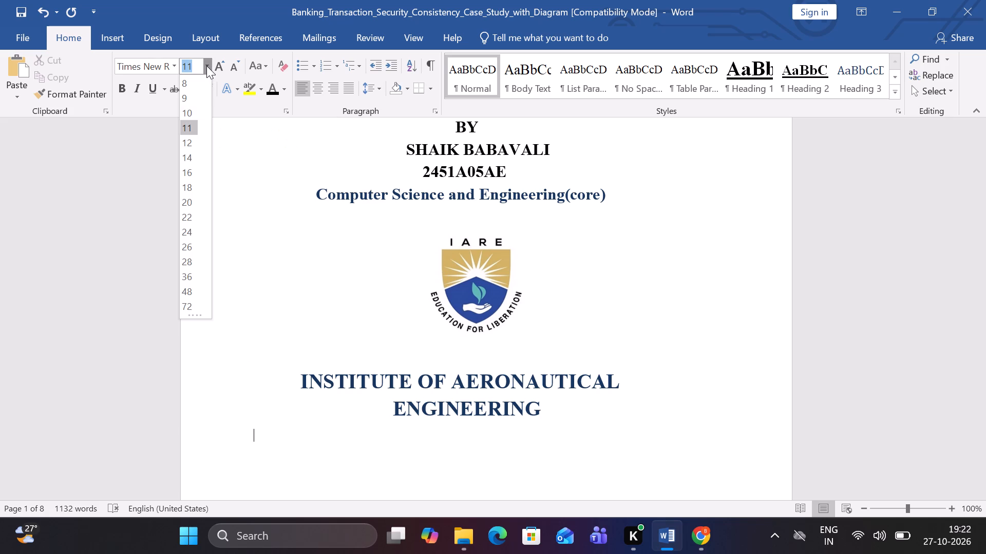
left_click(189, 205)
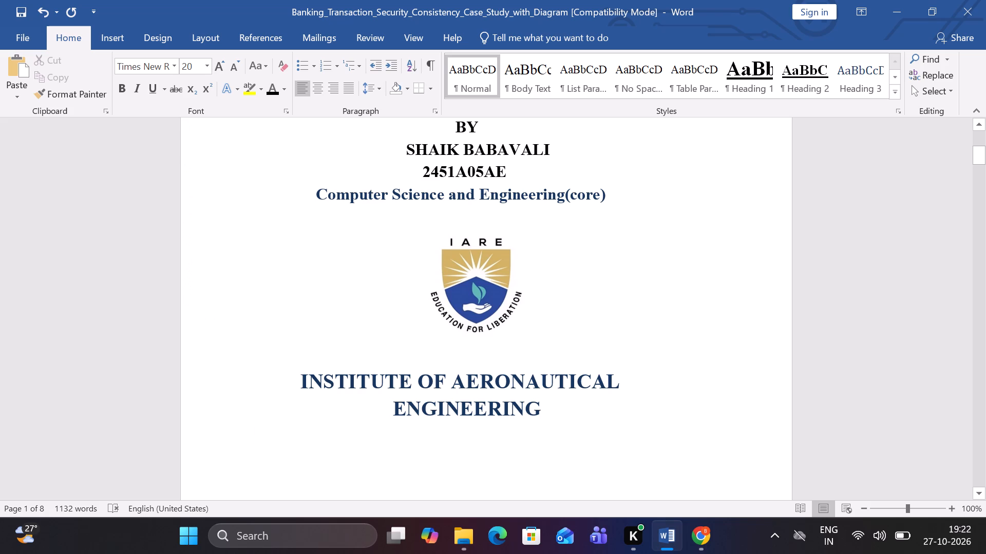
key("space")
key("space")
key("space")
key("space")
key("space")
key("space")
key("space")
key("space")
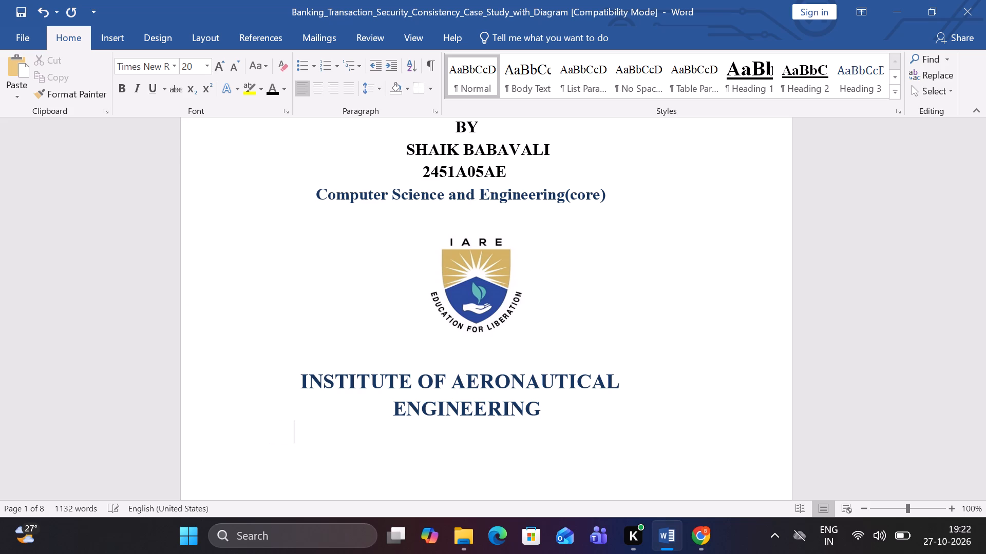
key("space")
key("space")
key("space")
key("BackSpace")
key("BackSpace")
Enter "DUNDIGAL,HYDERABAD-500043" as the address line beneath "ENGINEERING".
key("d")
key("u")
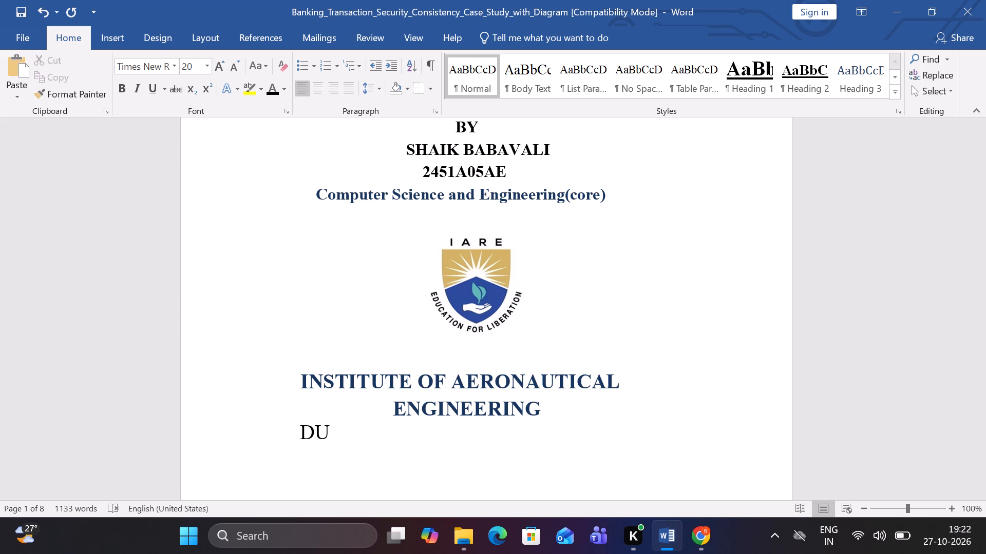
key("n")
key("d")
key("i")
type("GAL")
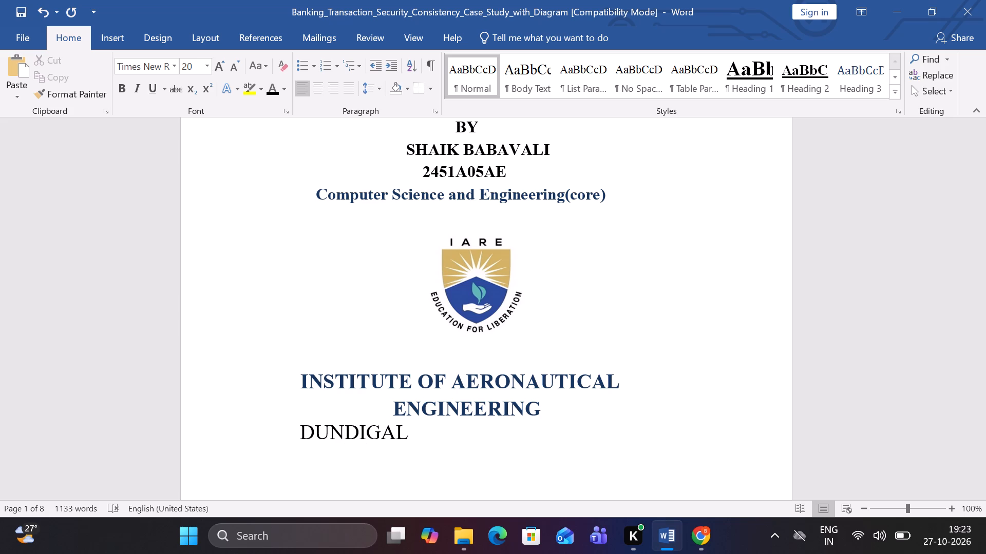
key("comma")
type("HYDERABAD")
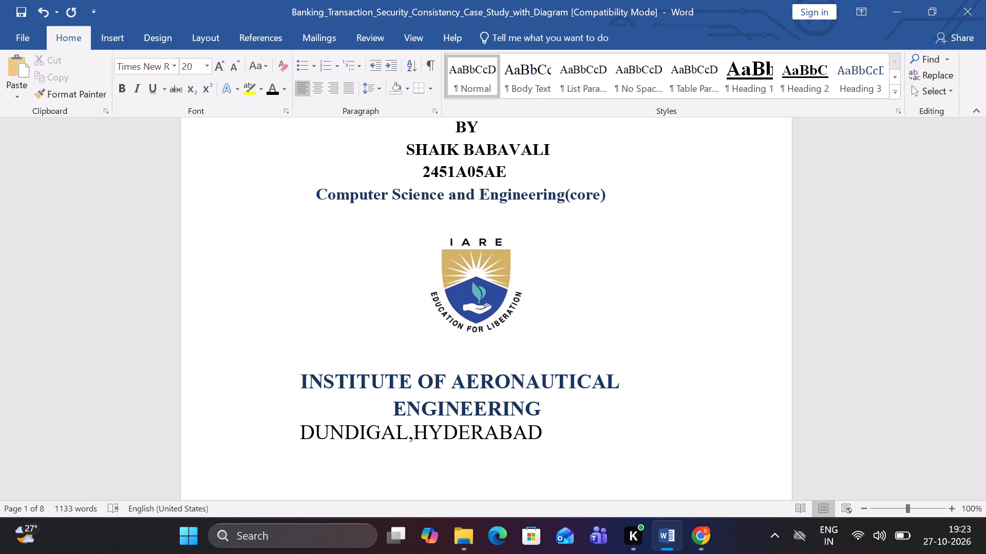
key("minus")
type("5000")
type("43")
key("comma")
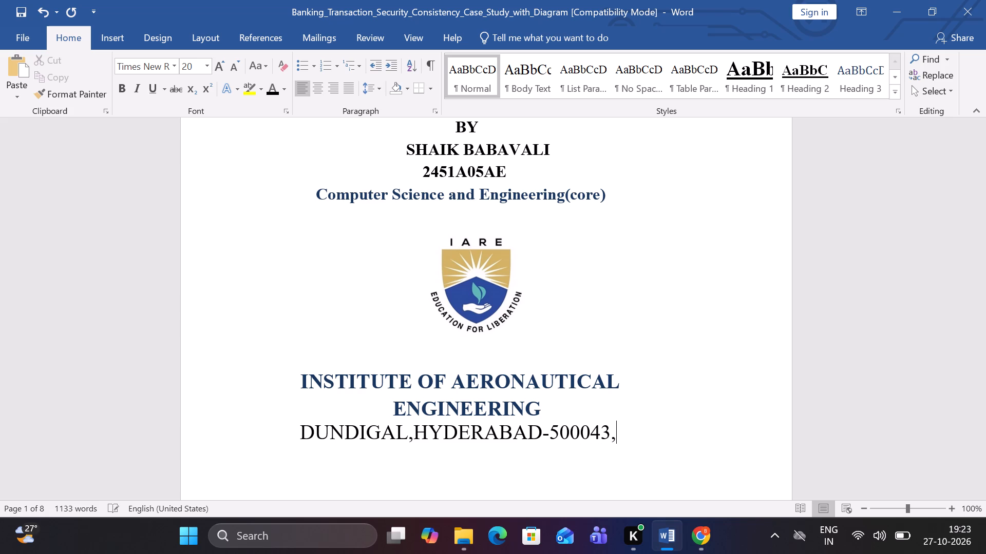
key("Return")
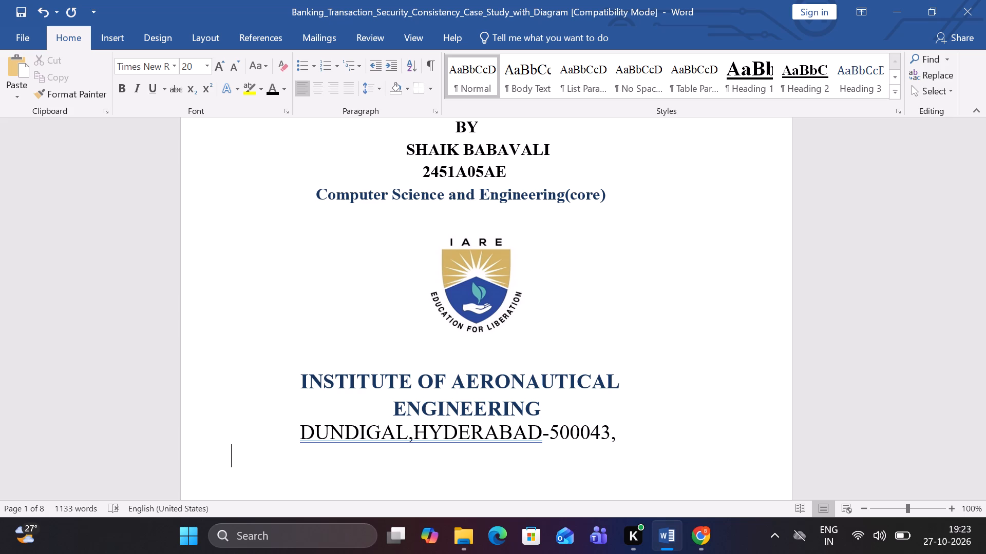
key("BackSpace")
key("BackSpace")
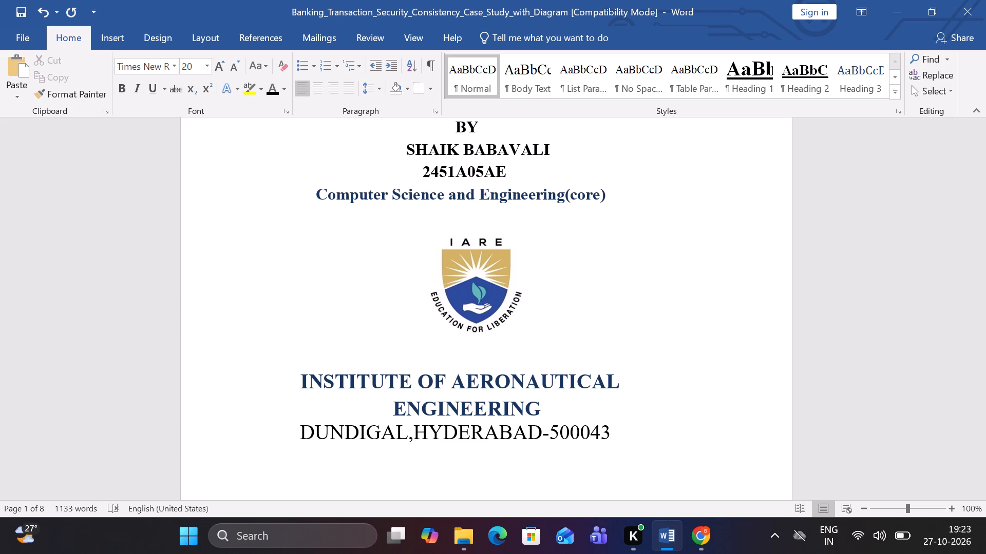
Add an empty line below the address in the Heading 3 style and return to the end of the address.
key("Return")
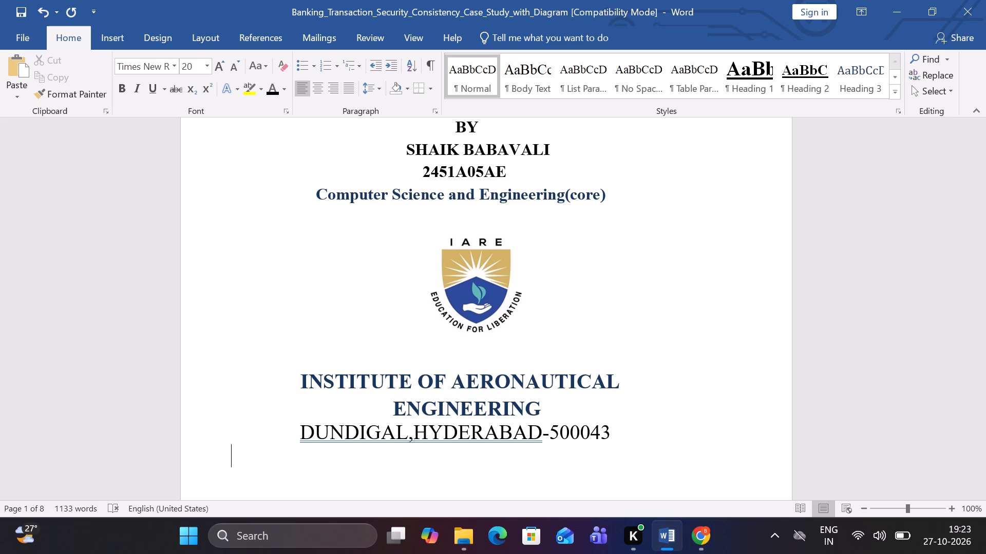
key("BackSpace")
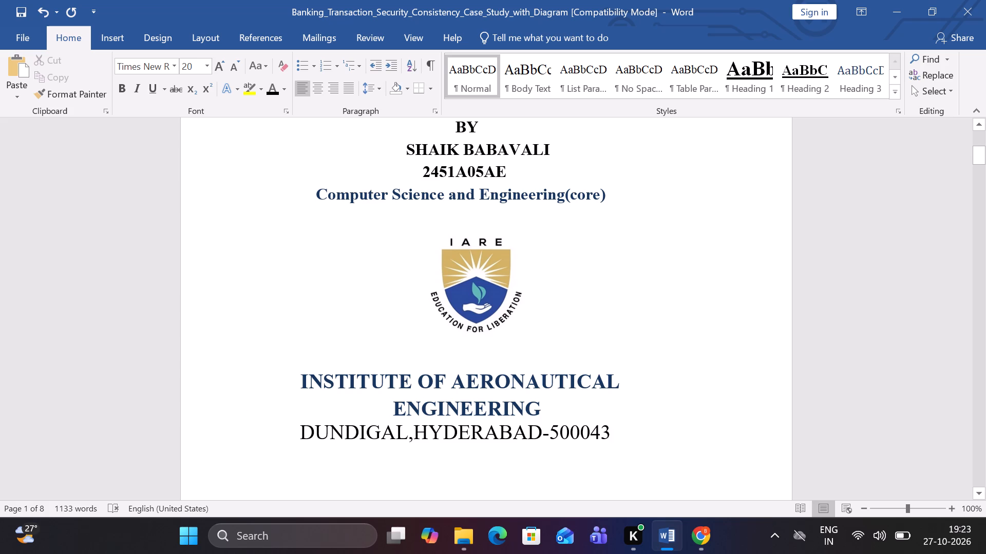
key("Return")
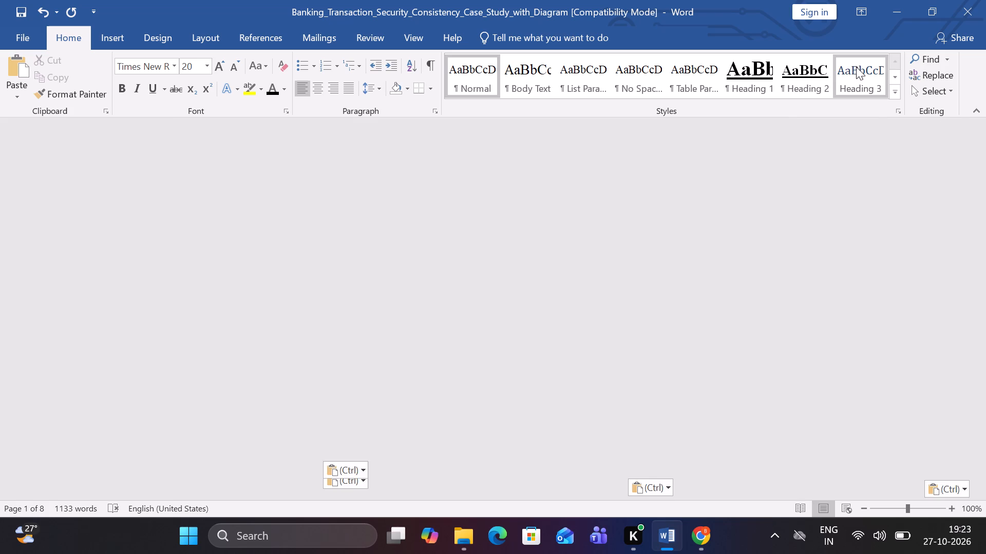
left_click(863, 67)
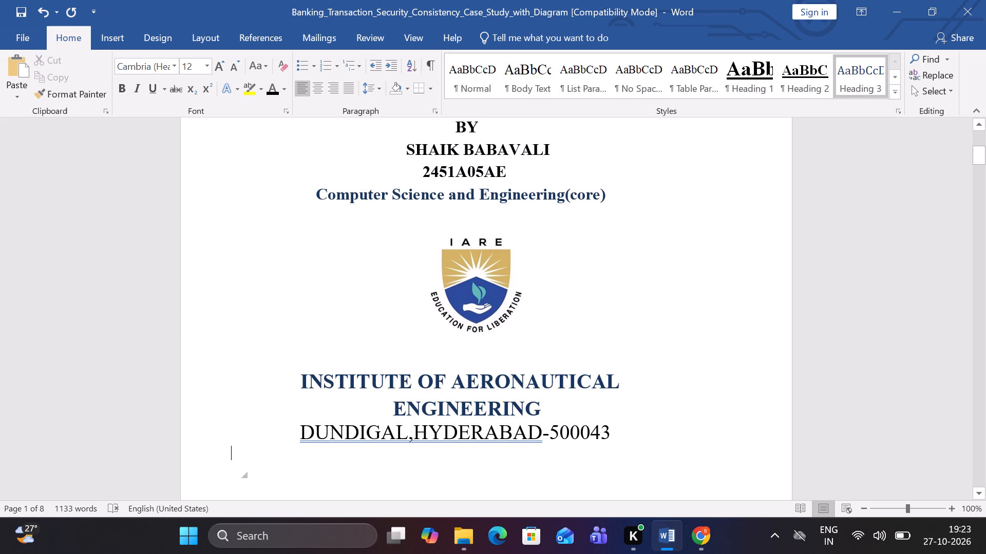
left_click(625, 437)
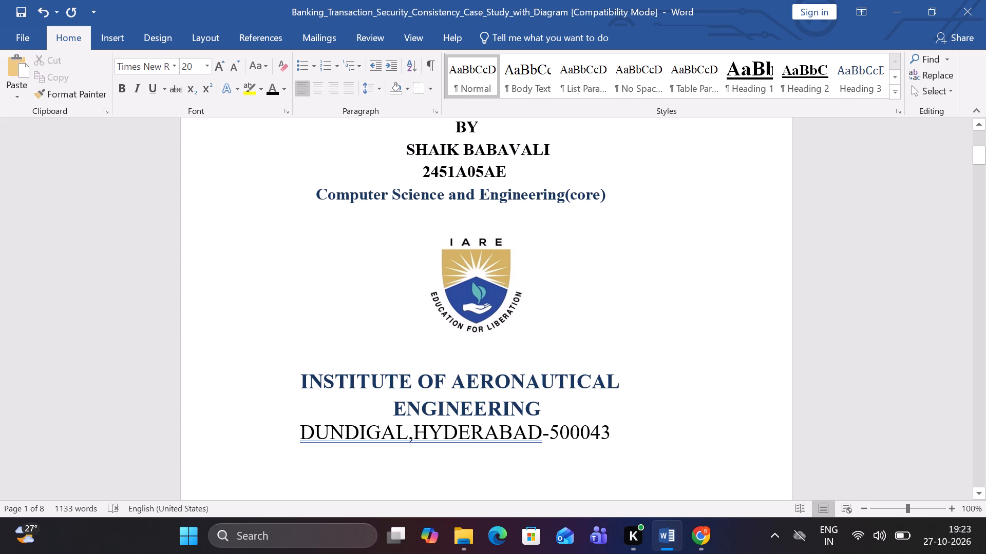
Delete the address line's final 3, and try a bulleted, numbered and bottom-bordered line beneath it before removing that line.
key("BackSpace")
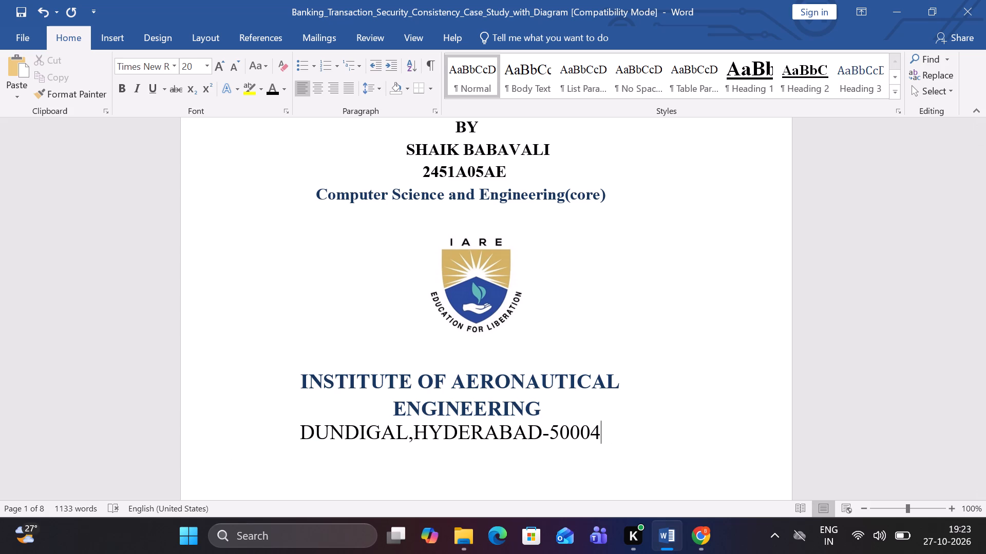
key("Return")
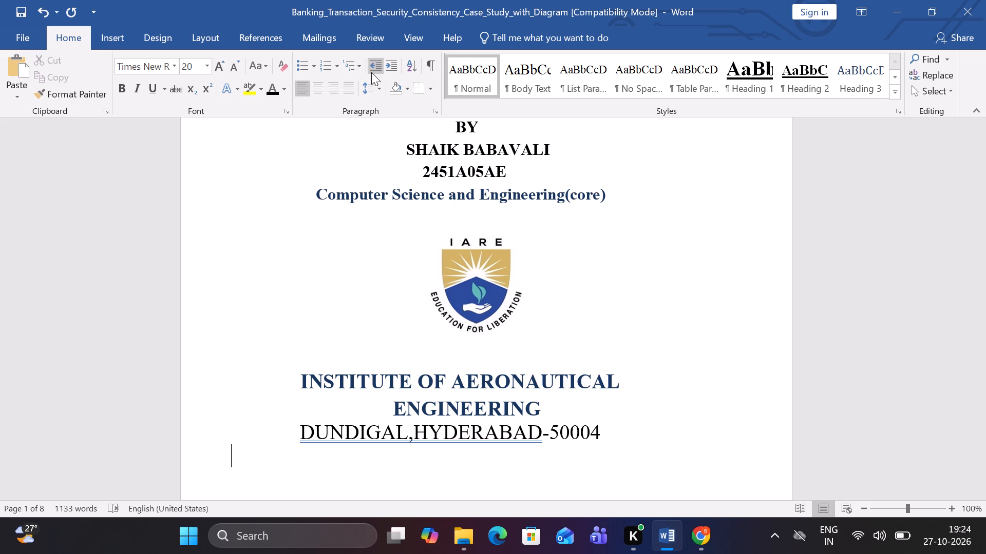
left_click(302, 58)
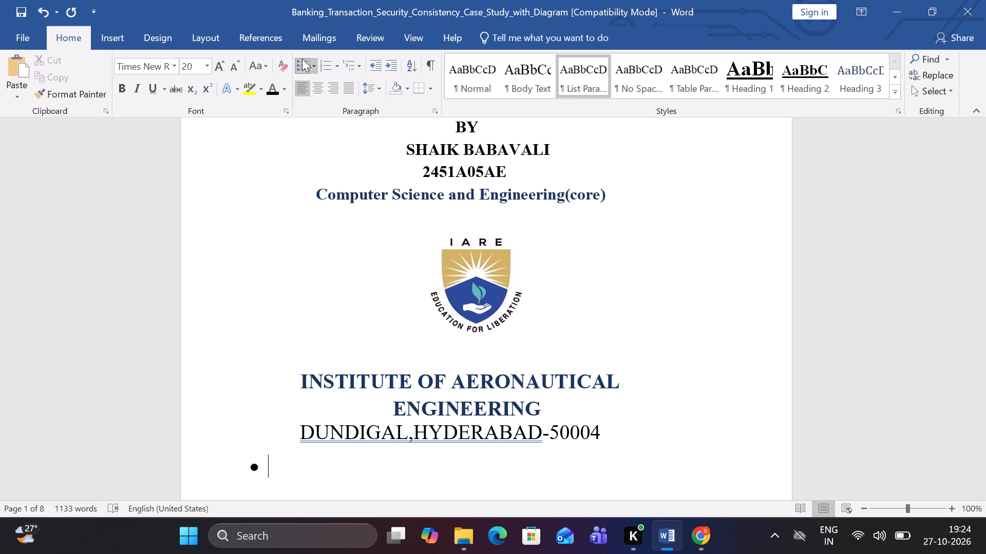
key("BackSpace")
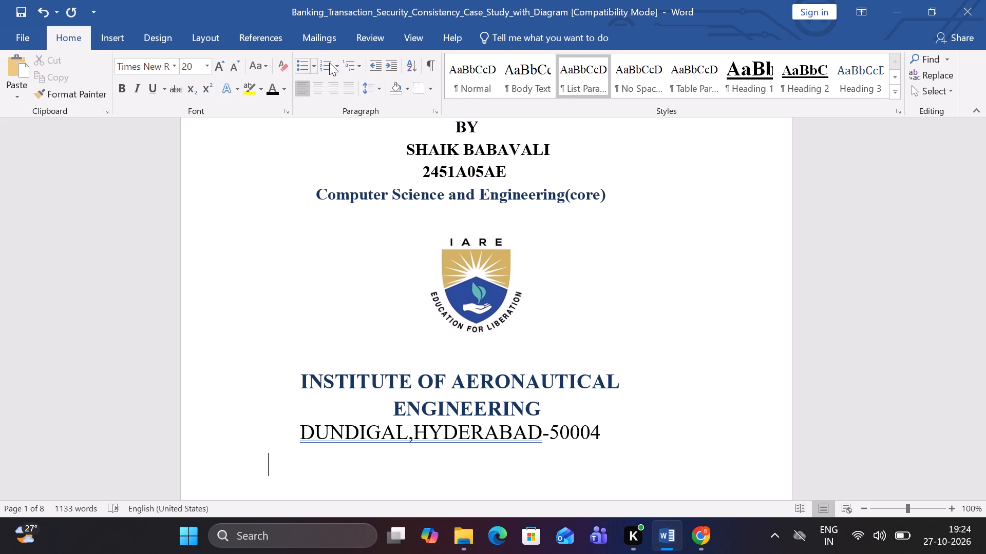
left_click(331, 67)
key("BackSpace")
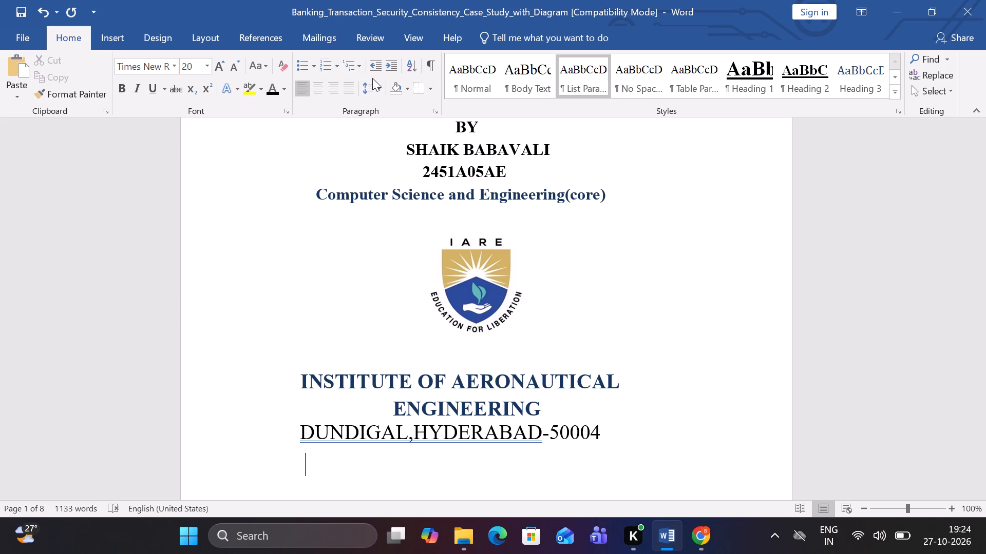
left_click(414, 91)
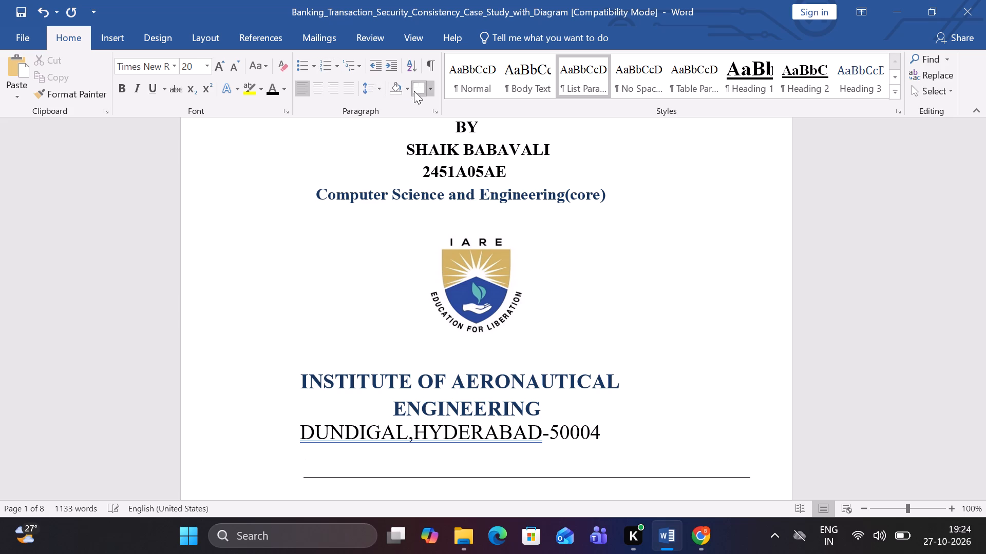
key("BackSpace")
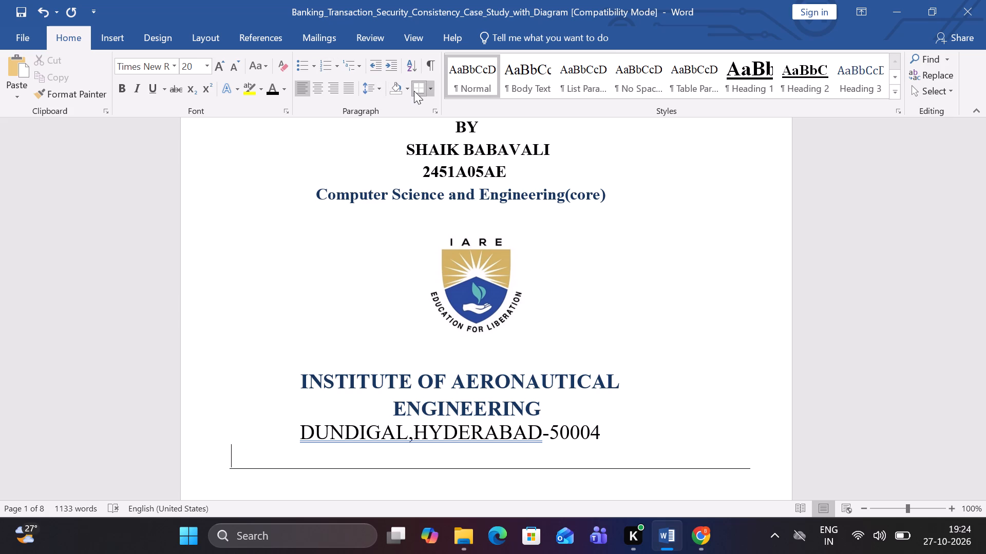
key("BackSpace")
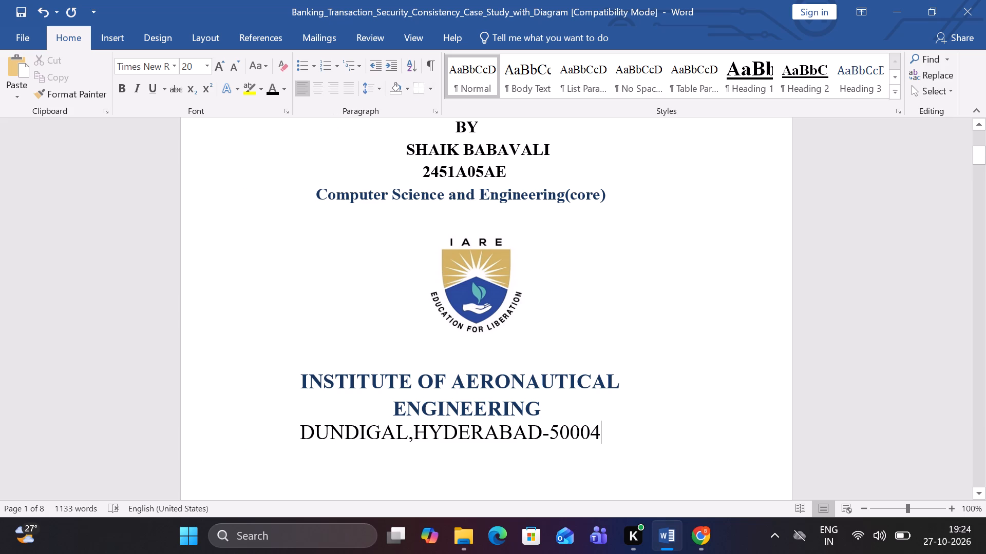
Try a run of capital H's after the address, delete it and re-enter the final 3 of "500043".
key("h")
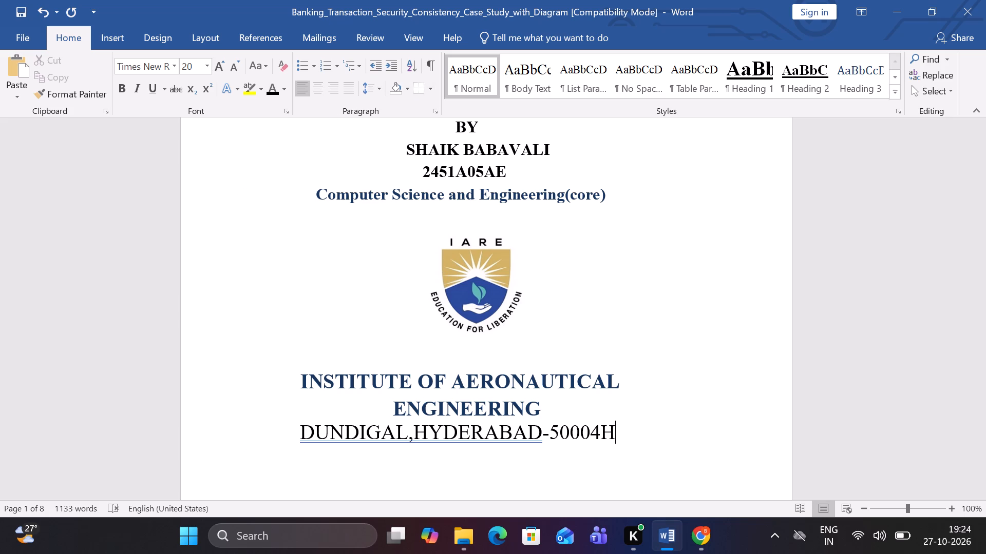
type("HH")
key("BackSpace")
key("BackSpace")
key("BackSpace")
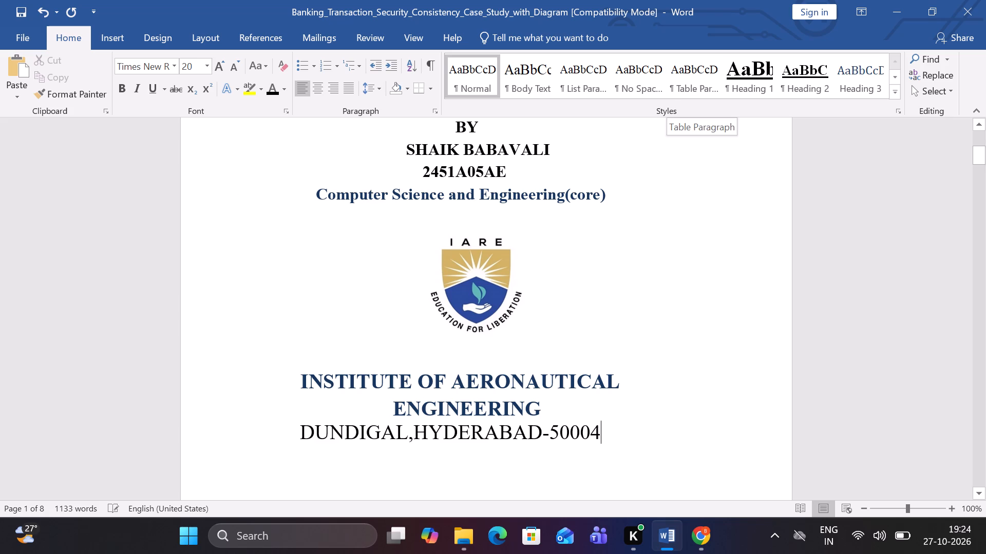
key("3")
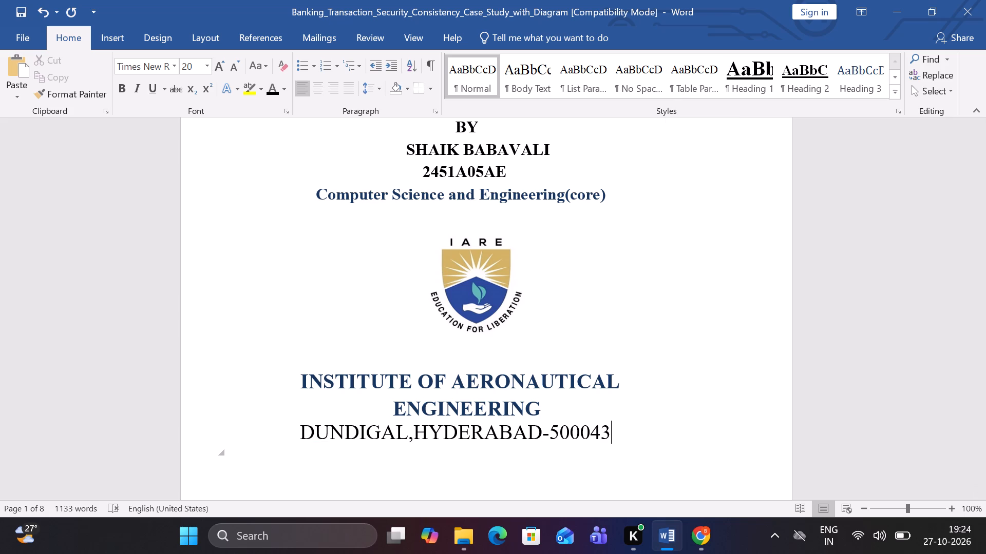
Start a new line after the address "DUNDIGAL,HYDERABAD-500043".
key("Return")
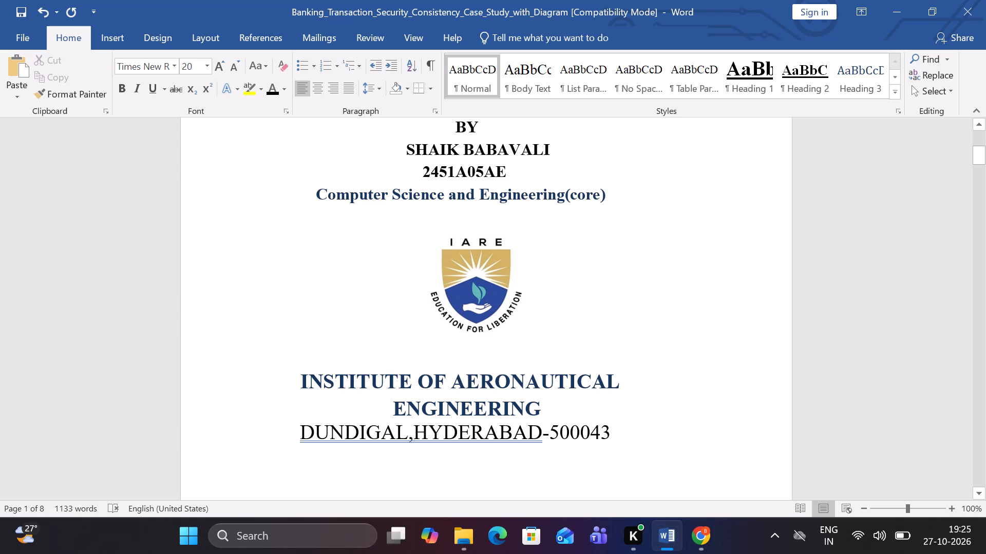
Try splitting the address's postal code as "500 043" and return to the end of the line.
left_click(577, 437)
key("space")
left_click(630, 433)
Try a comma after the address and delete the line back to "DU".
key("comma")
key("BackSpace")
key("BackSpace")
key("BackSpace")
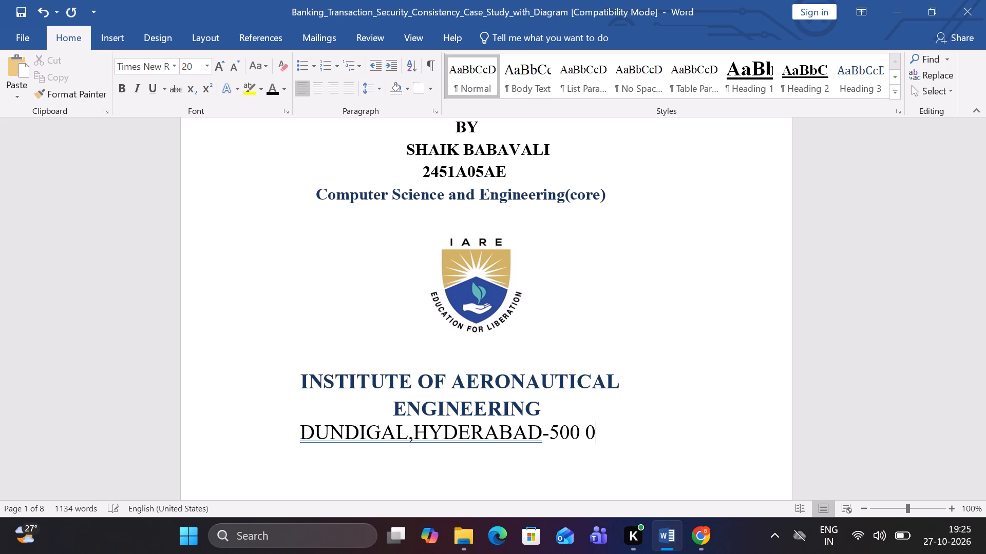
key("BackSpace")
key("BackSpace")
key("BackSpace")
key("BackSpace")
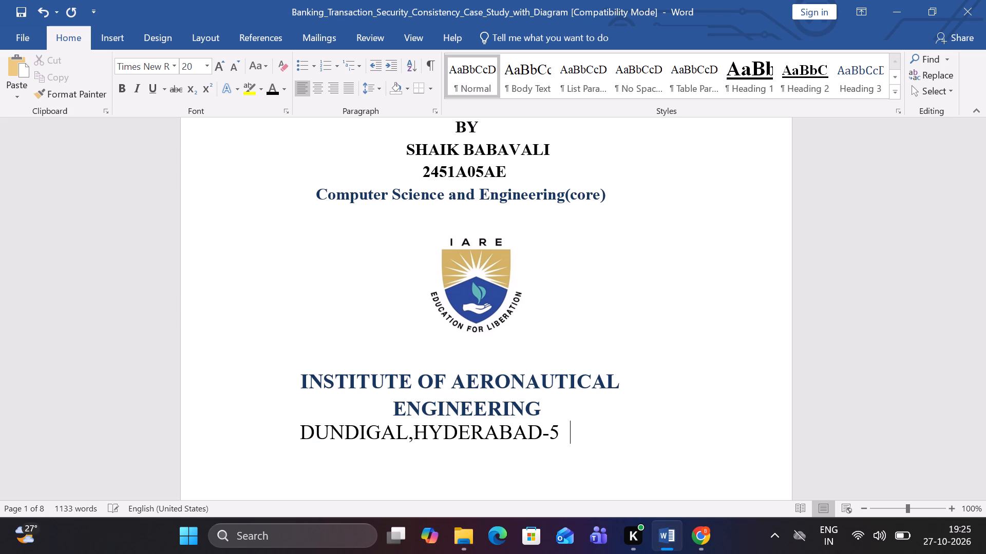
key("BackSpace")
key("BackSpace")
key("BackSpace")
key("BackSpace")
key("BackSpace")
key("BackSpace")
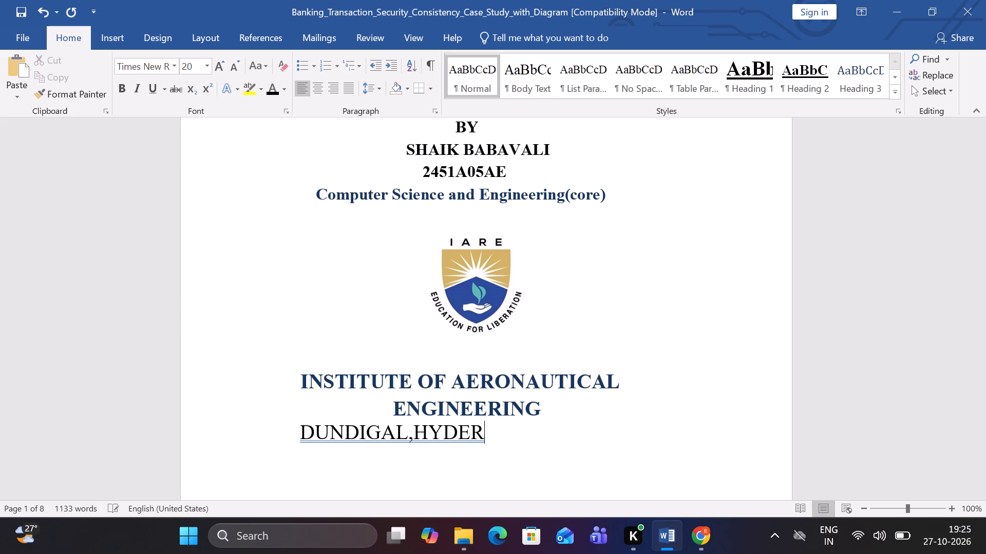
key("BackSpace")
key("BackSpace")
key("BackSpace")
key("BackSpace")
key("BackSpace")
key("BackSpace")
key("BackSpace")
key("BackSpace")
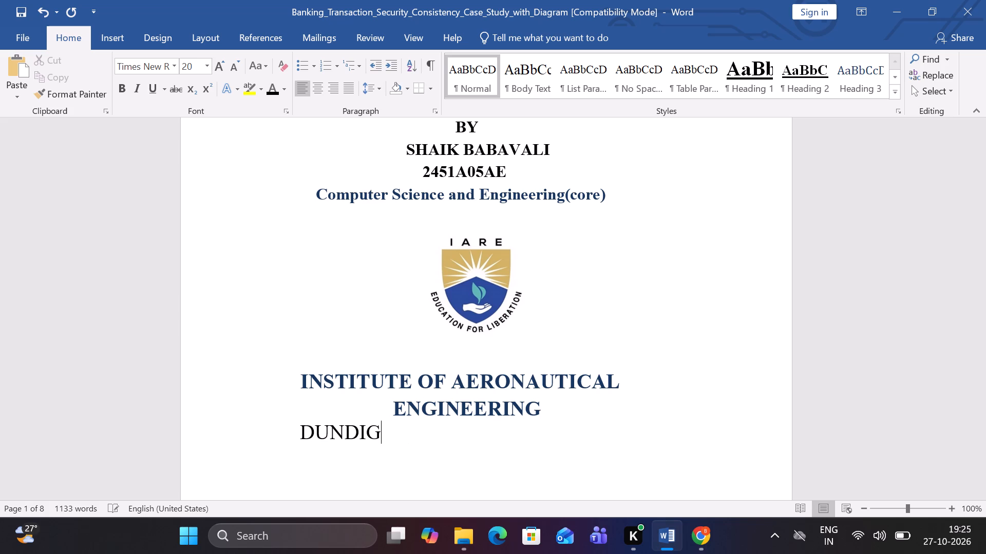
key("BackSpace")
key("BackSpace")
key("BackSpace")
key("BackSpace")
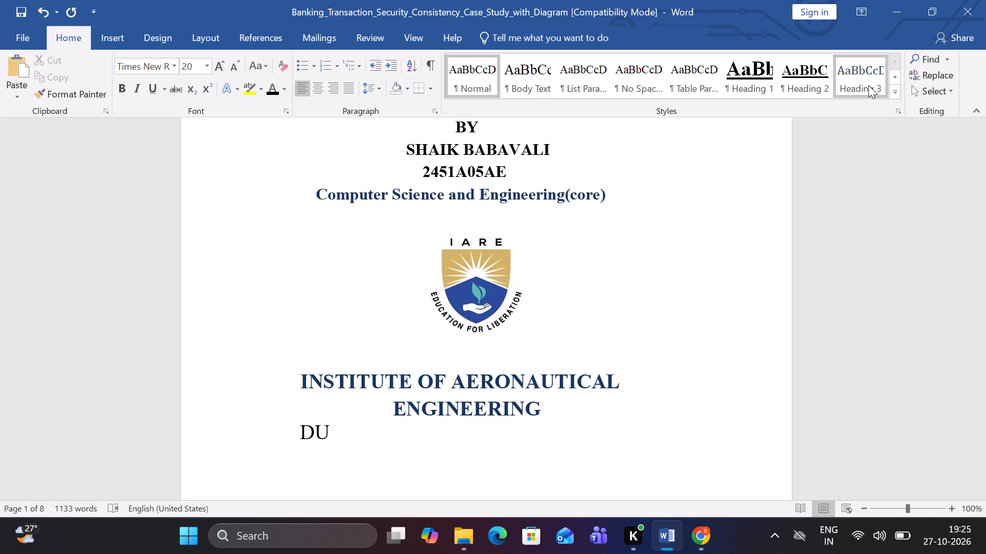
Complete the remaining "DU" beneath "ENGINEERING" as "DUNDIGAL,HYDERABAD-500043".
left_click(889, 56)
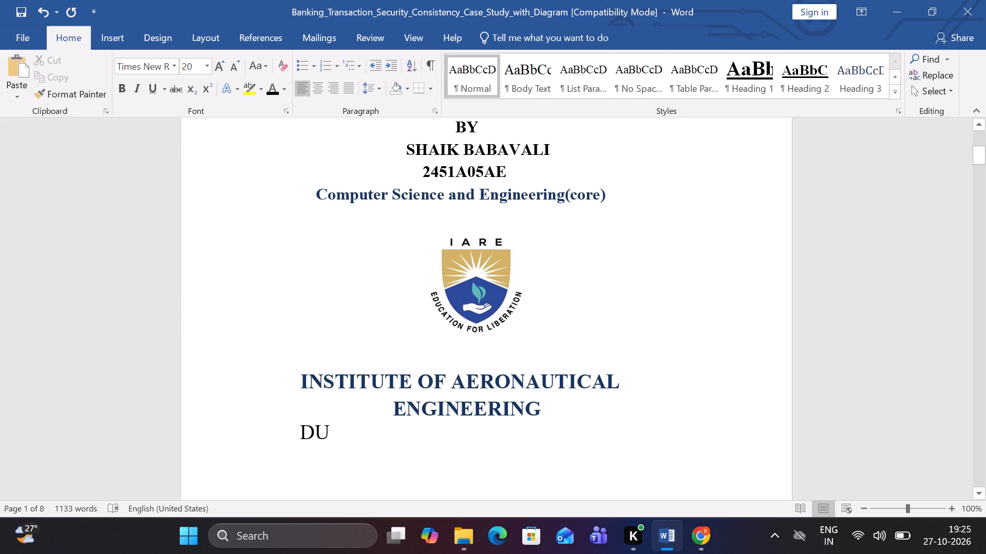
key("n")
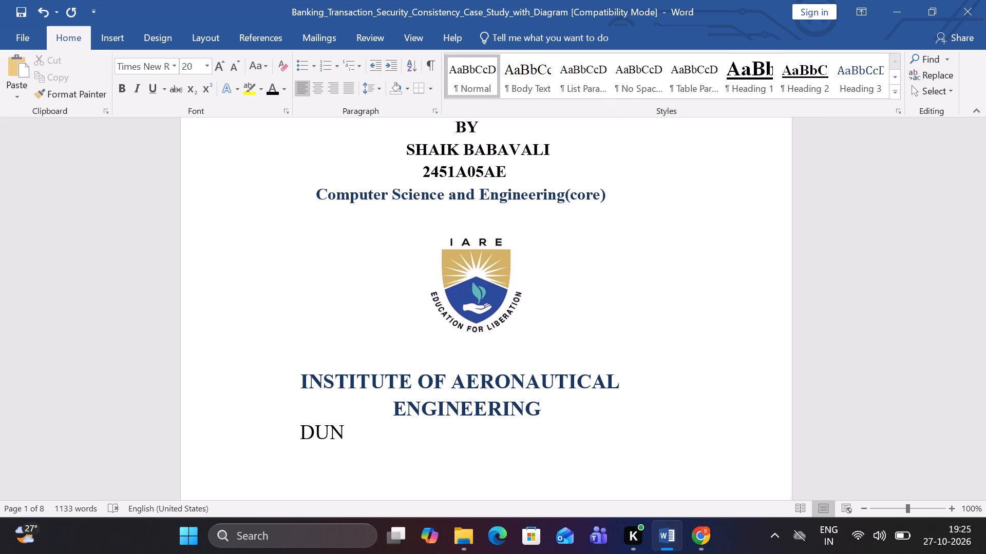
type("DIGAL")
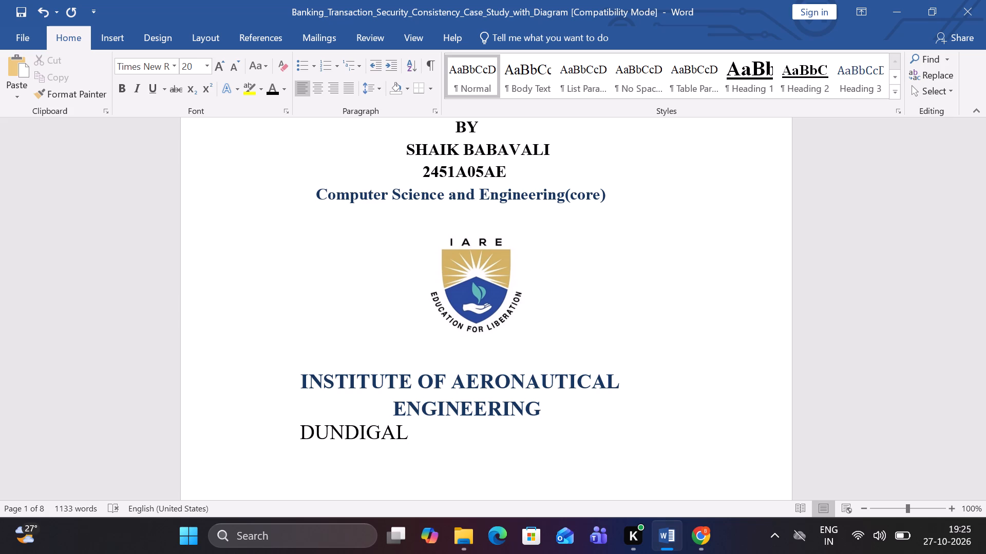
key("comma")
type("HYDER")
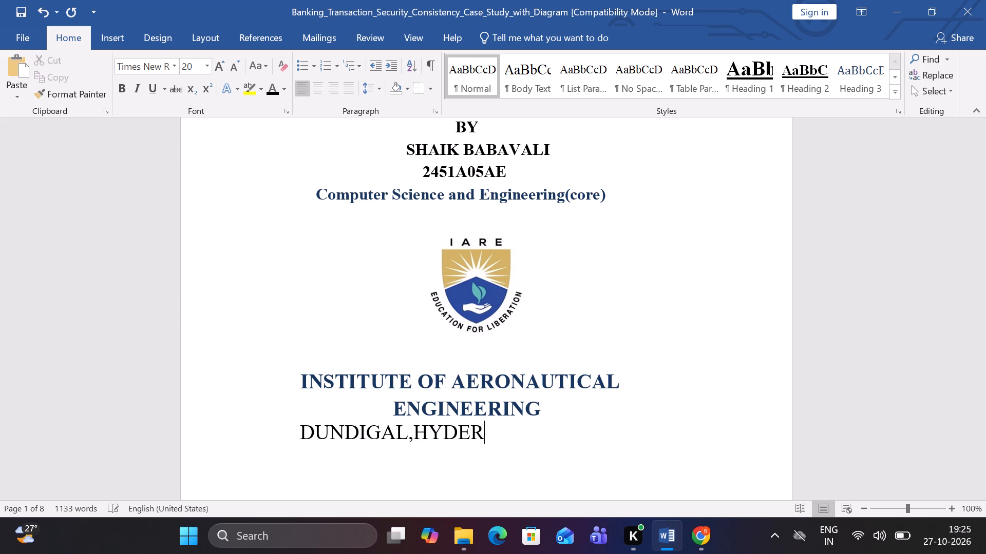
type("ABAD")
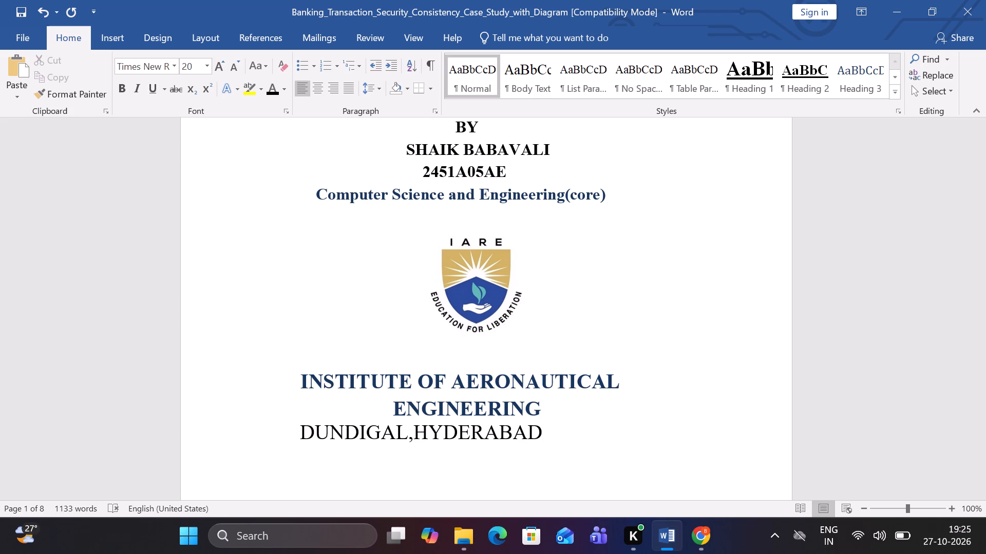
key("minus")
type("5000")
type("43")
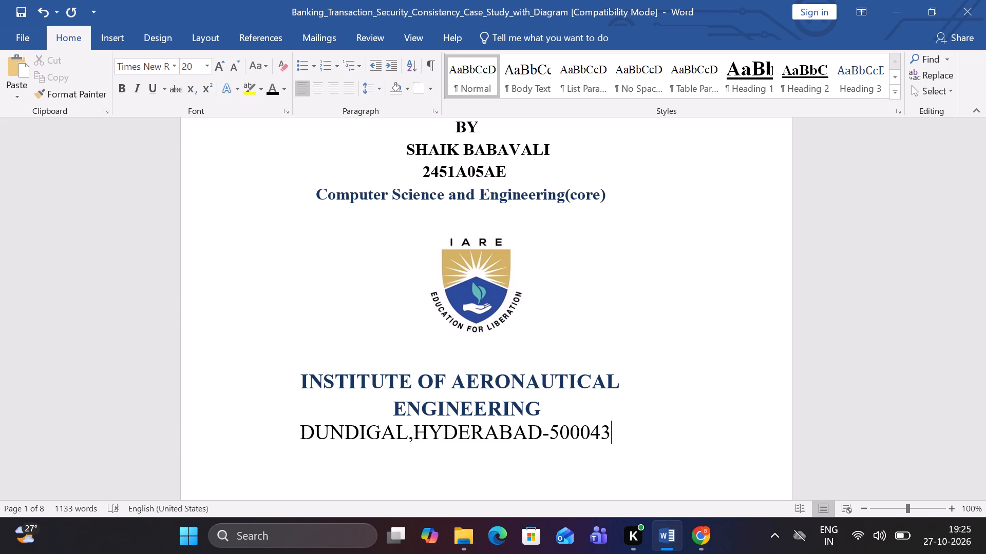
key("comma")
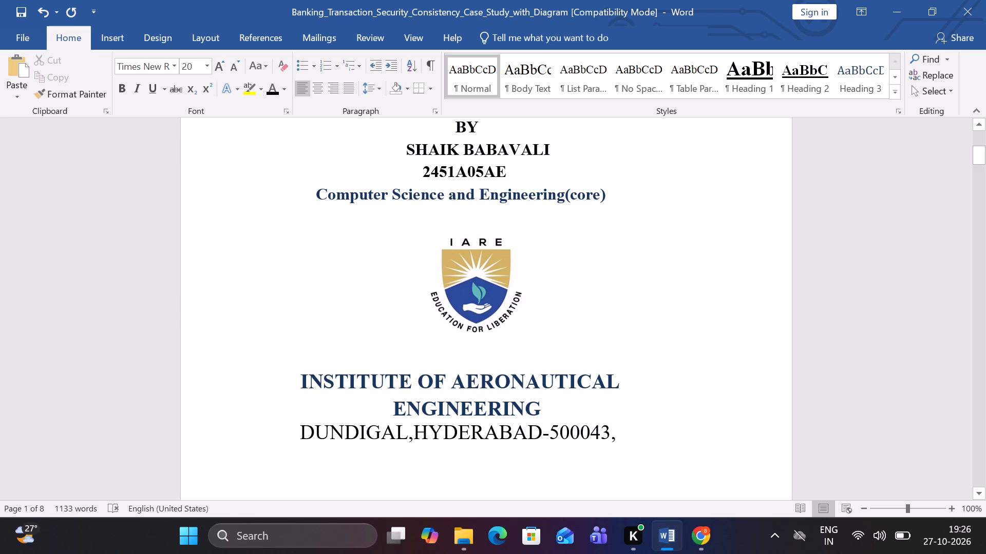
left_click(580, 429)
key("space")
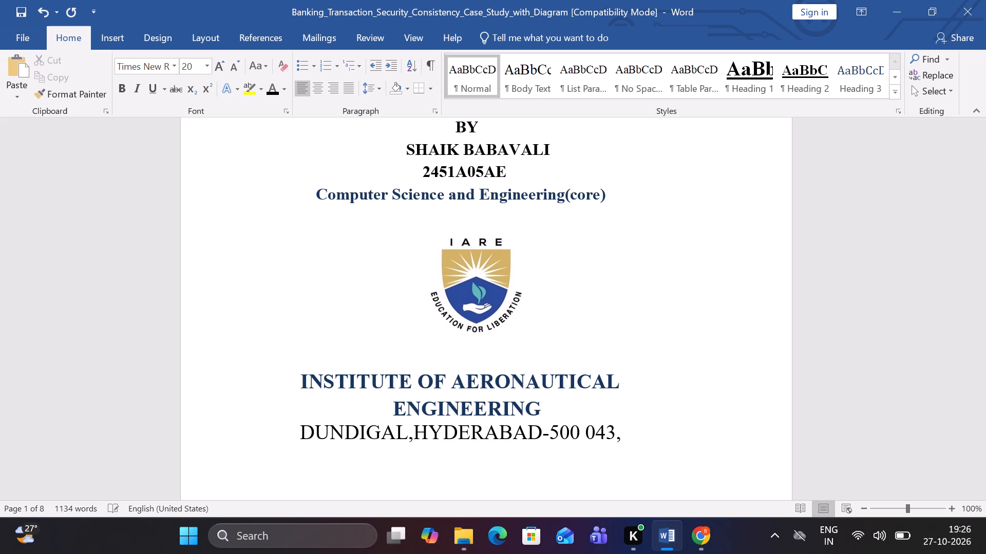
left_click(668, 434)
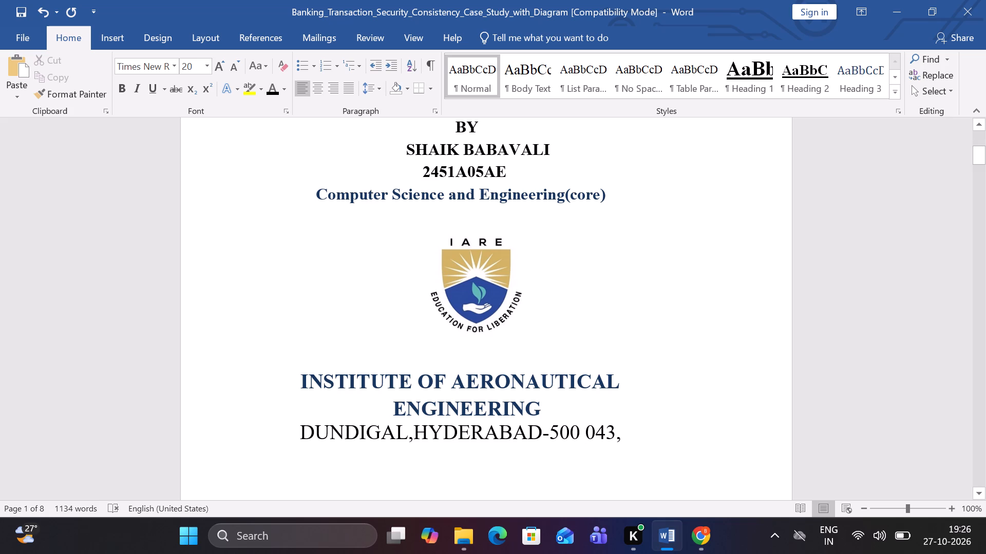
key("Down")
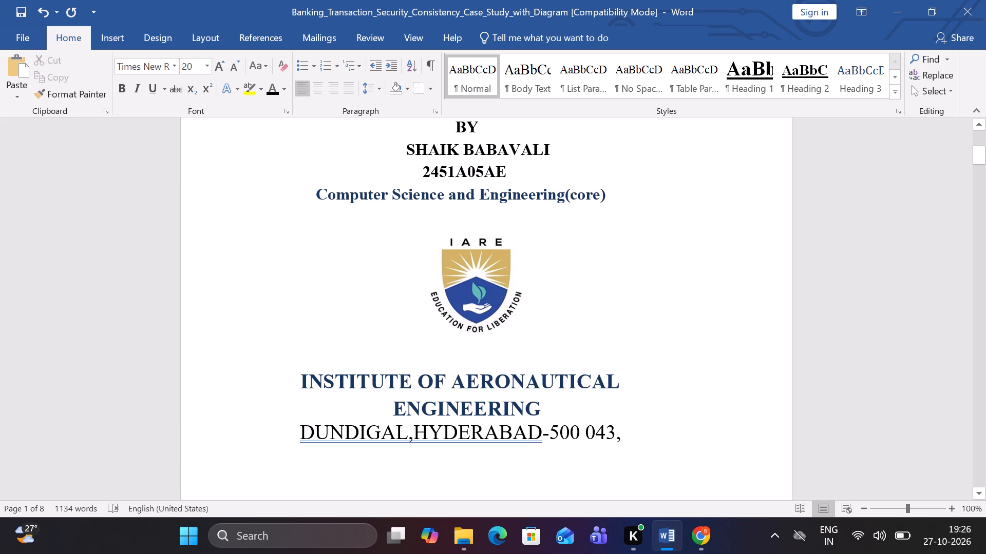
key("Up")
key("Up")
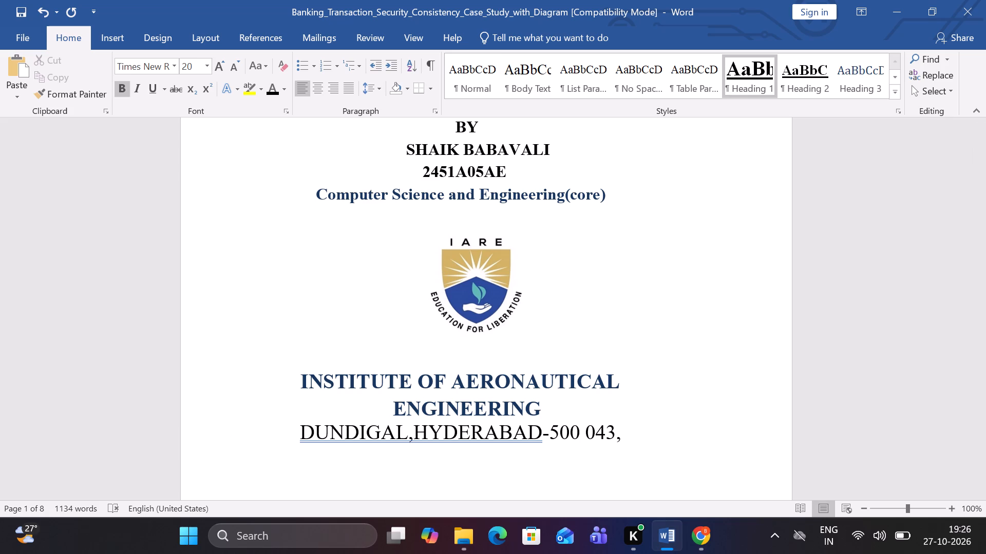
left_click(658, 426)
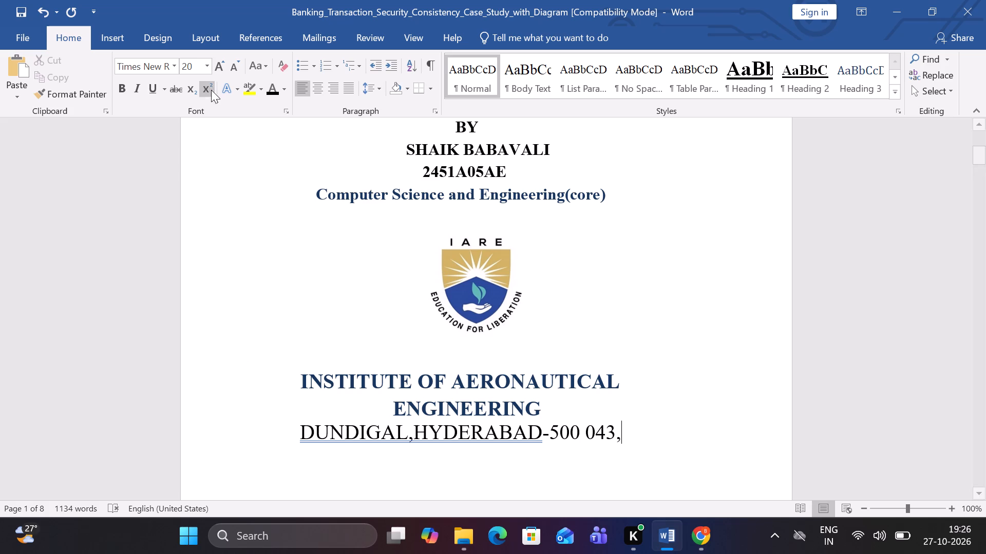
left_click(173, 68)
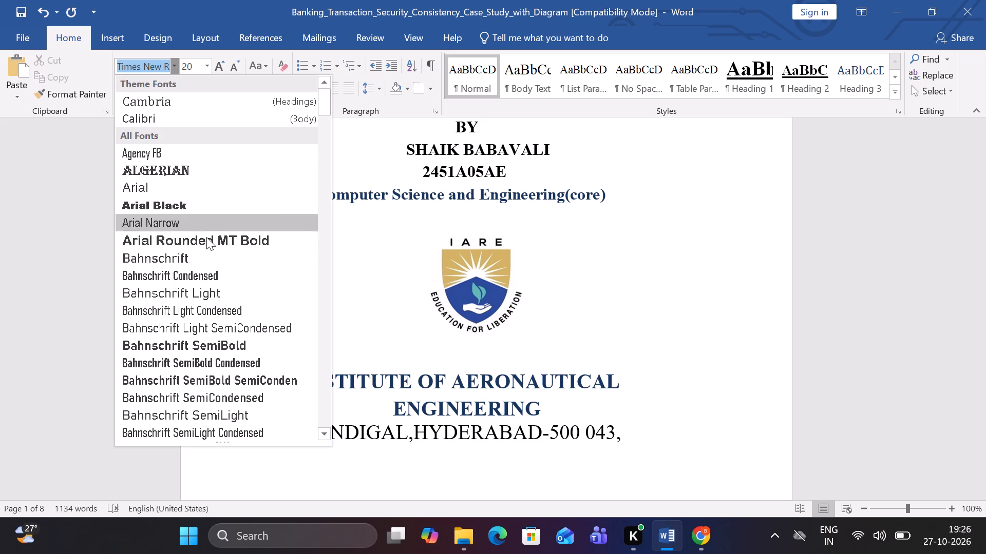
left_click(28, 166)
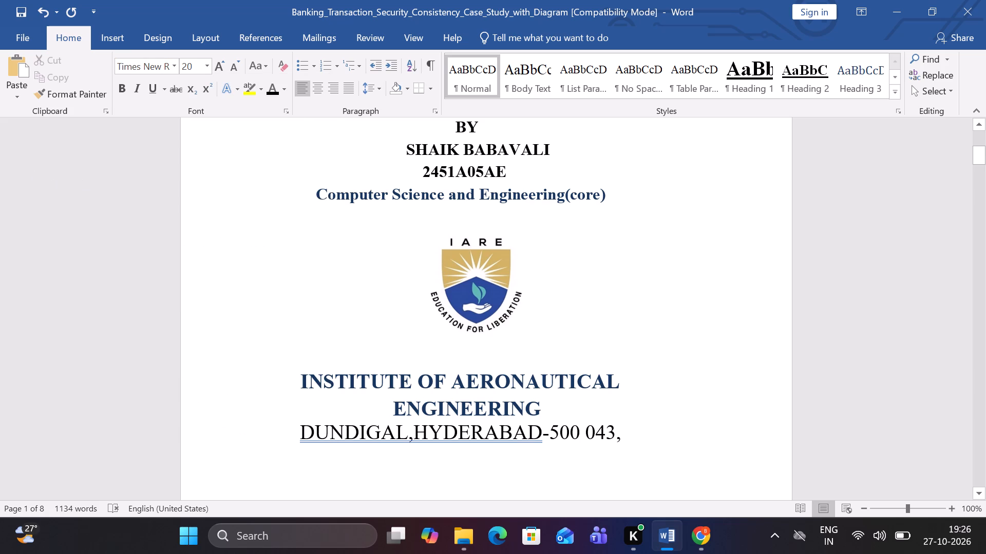